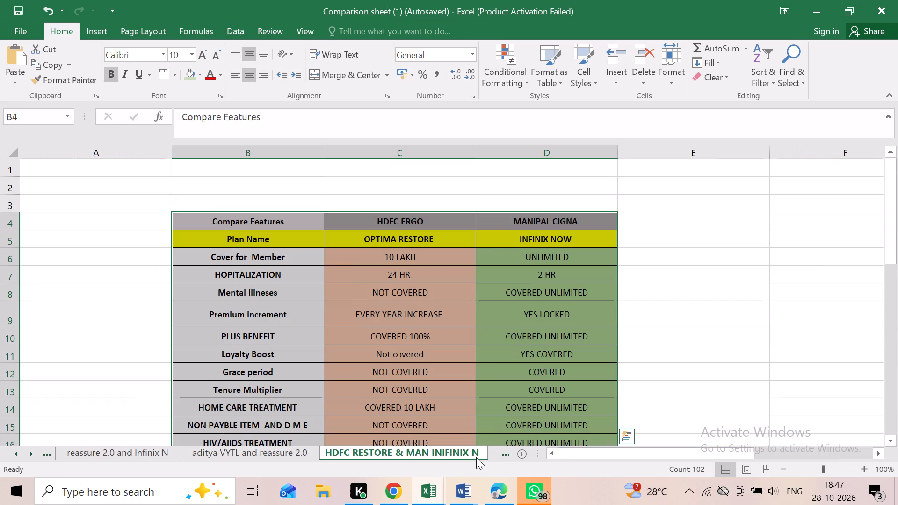
# Look through the workbook's plan comparison sheets, ending on the care S & super star sheet.
pyautogui.click(476, 457)
pyautogui.click(507, 456)
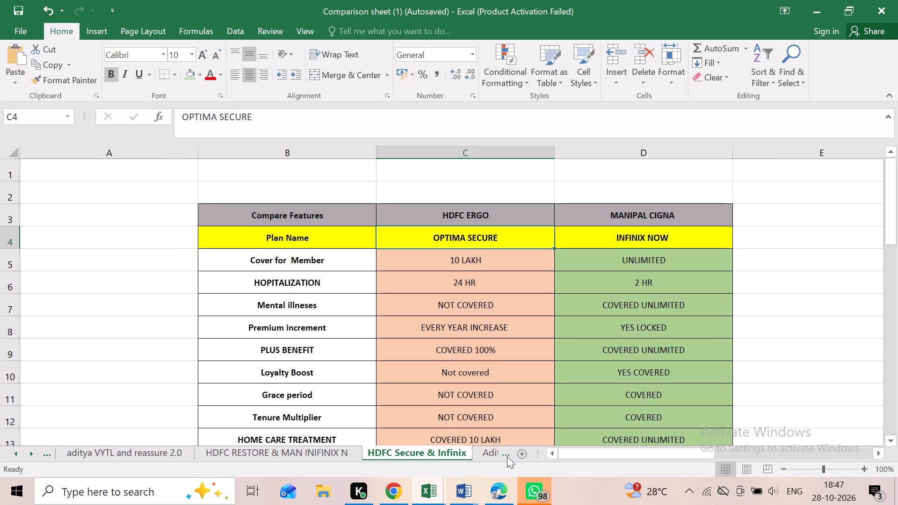
pyautogui.click(507, 456)
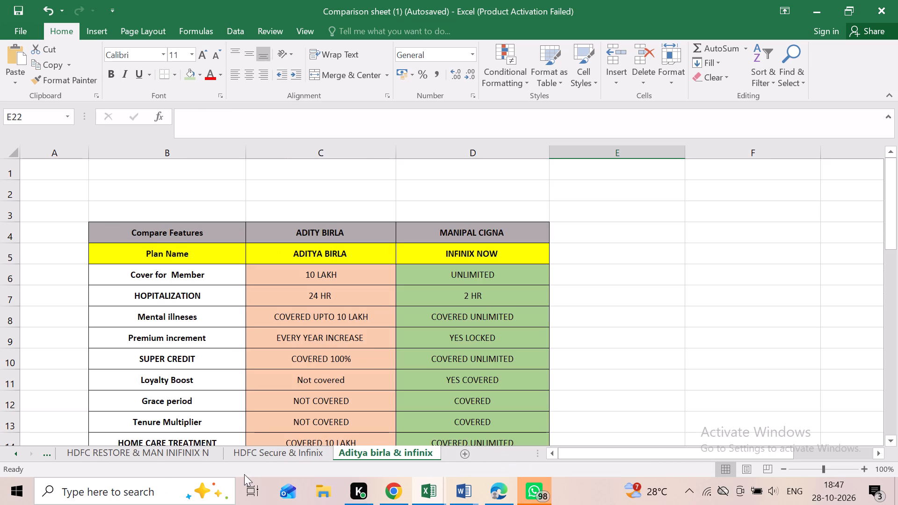
pyautogui.click(148, 454)
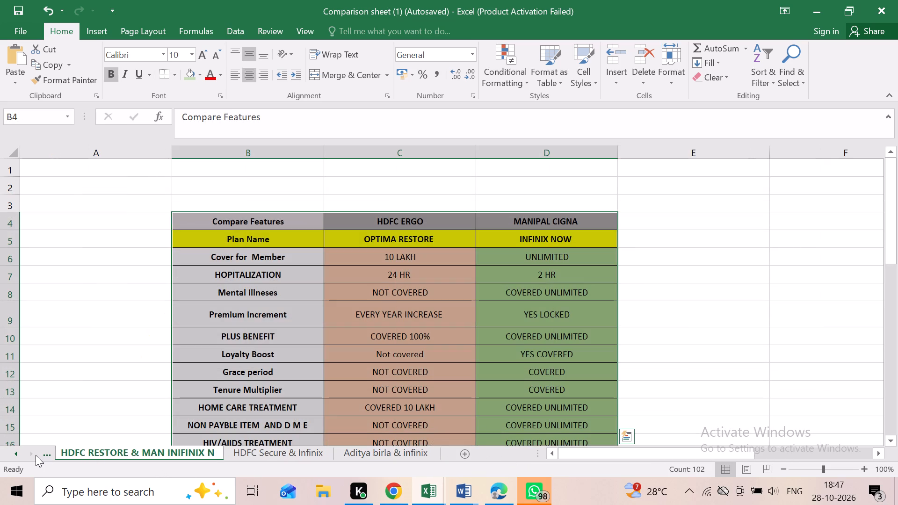
pyautogui.click(42, 454)
pyautogui.click(42, 454)
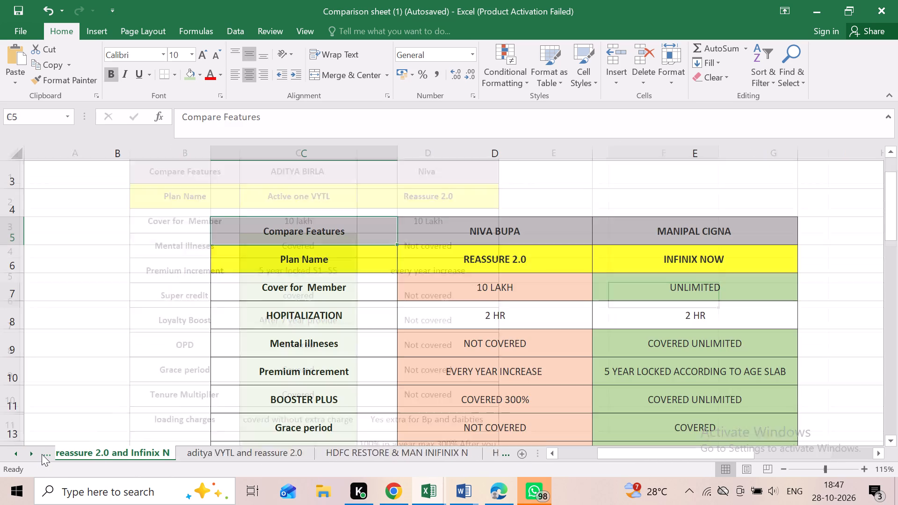
pyautogui.click(42, 454)
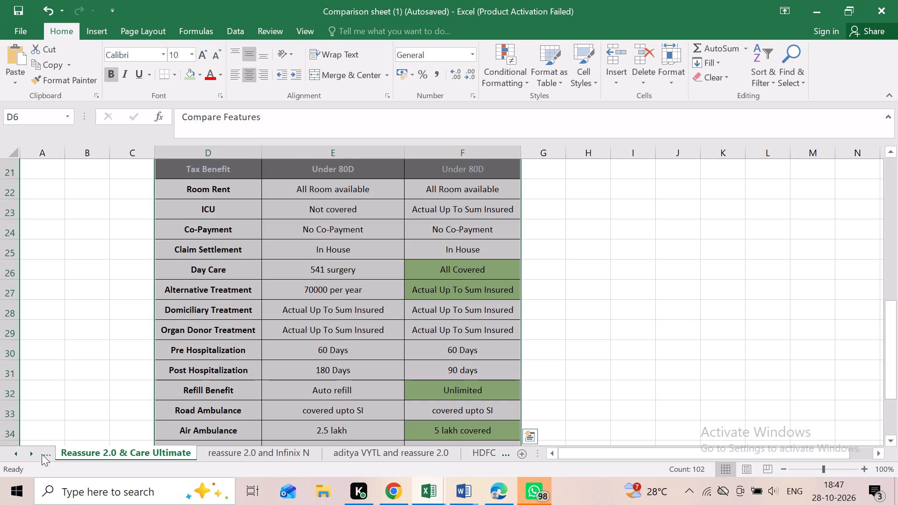
pyautogui.click(42, 454)
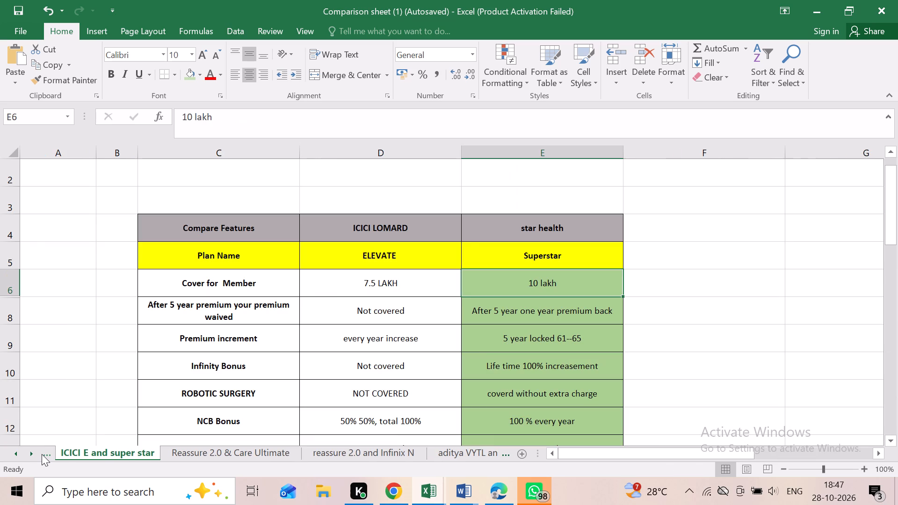
pyautogui.click(42, 454)
pyautogui.click(42, 454)
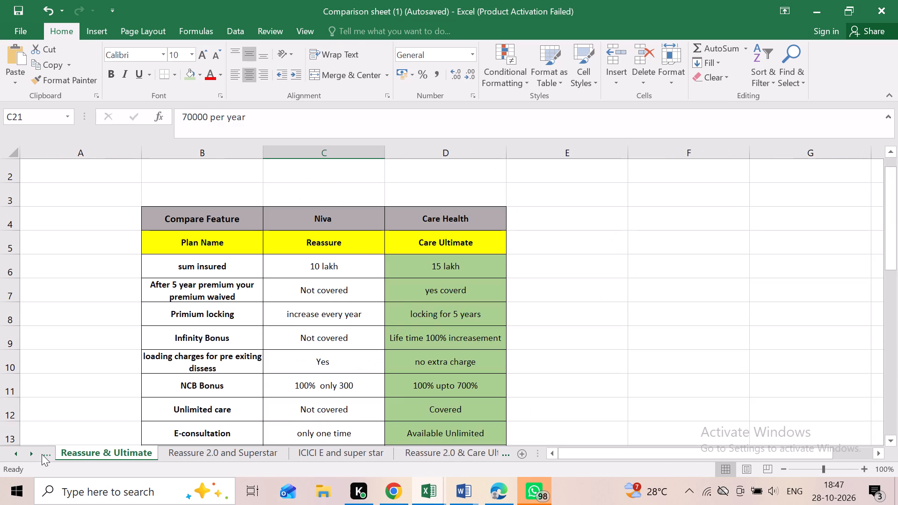
pyautogui.click(42, 454)
pyautogui.click(42, 454)
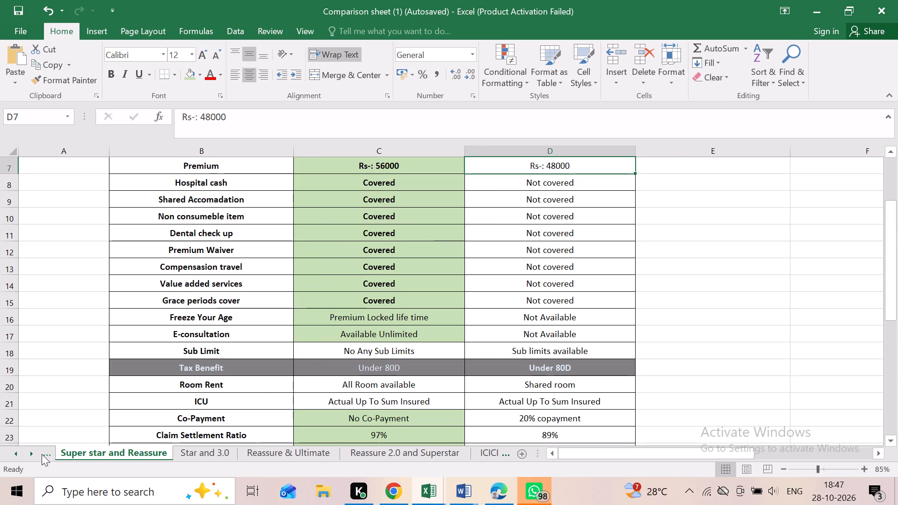
pyautogui.click(42, 454)
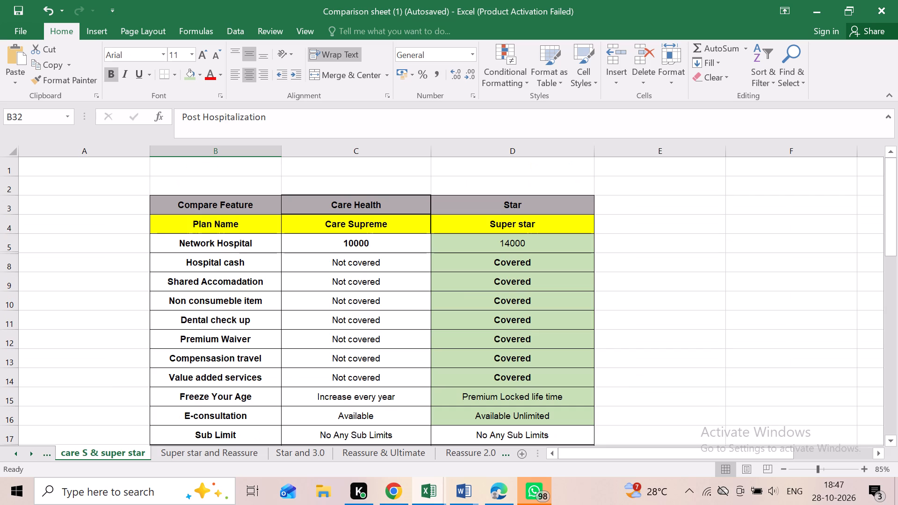
# Rewrite the Care Supreme Network Hospital figure with a thousands separator as 10,000.
pyautogui.click(457, 245)
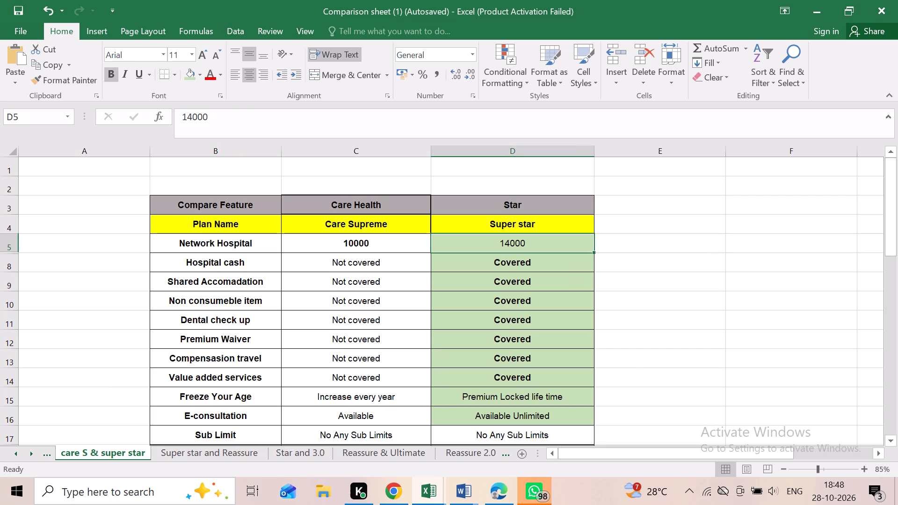
pyautogui.doubleClick(350, 243)
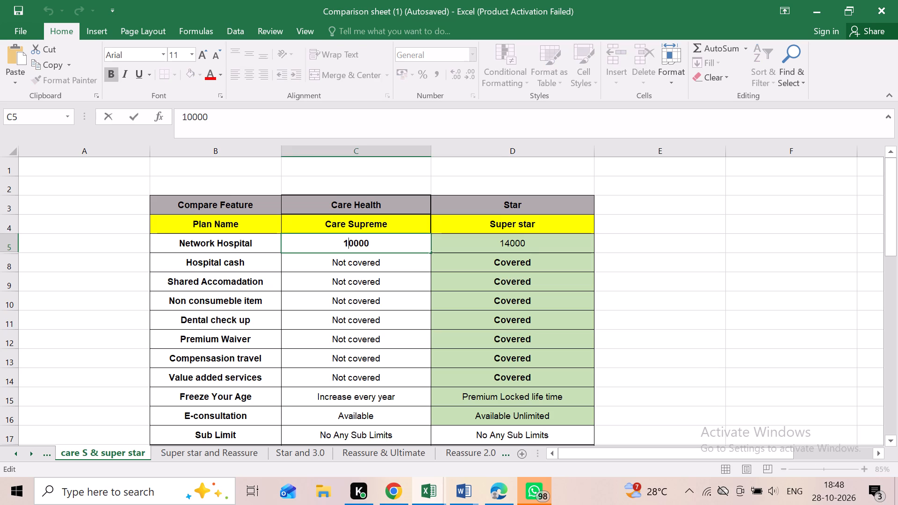
pyautogui.press('Right')
pyautogui.press(',')
pyautogui.click(410, 289)
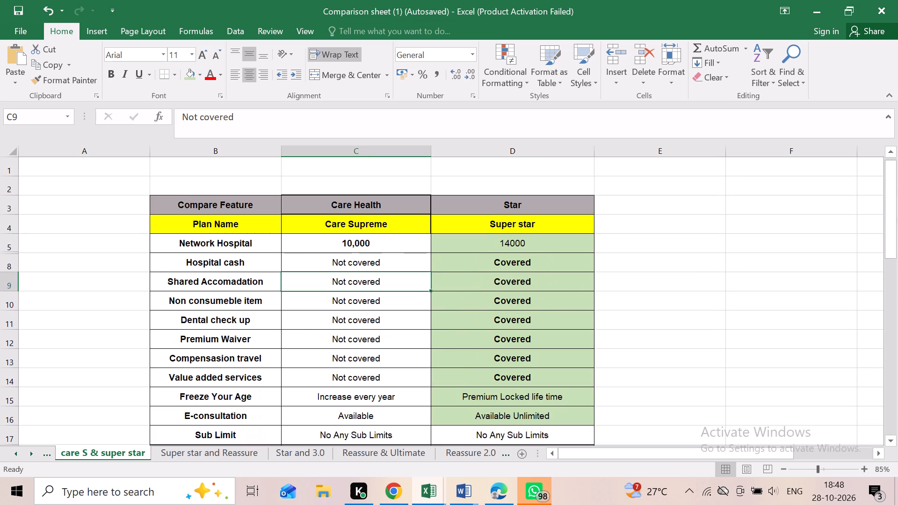
# Fill the Care Supreme cells from Network Hospital down to E-consultation (C5:C16) with light orange.
pyautogui.click(355, 243)
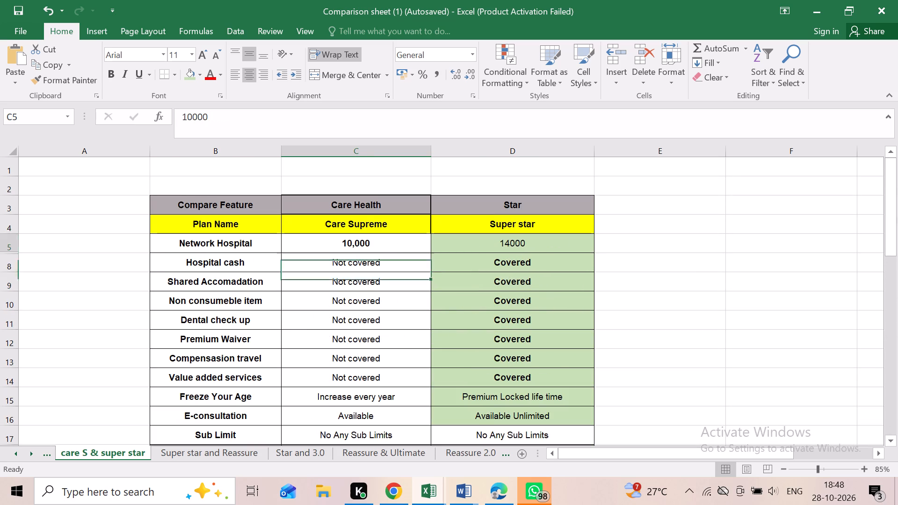
pyautogui.hotkey('shift', 'Down')
pyautogui.hotkey('shift', 'Down')
pyautogui.hotkey('shift', 'Down')
pyautogui.hotkey('shift', 'Down')
pyautogui.hotkey('shift', 'Down')
pyautogui.hotkey('shift', 'Down')
pyautogui.hotkey('shift', 'Down')
pyautogui.hotkey('shift', 'Down')
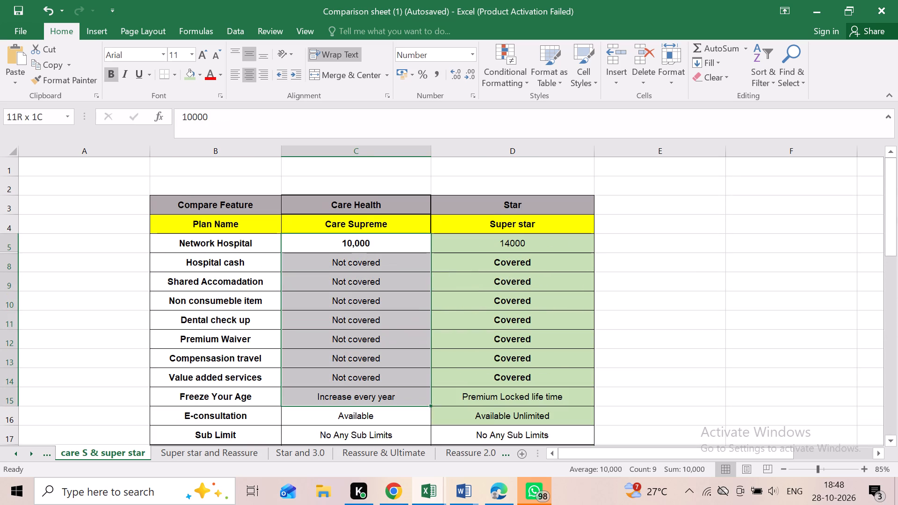
pyautogui.hotkey('shift', 'Down')
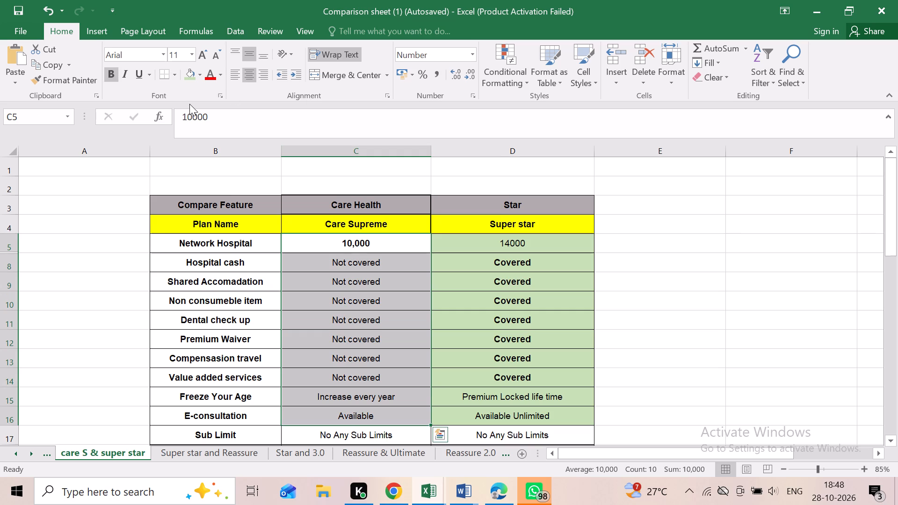
pyautogui.click(199, 74)
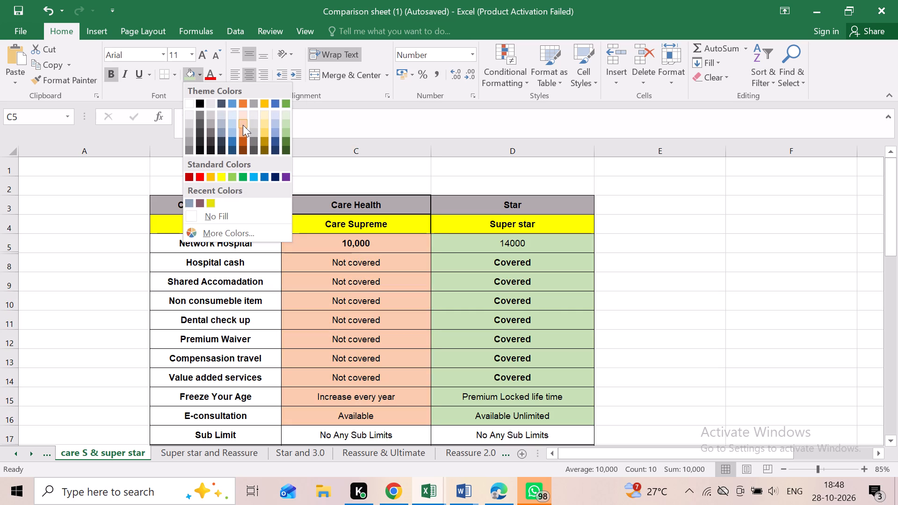
pyautogui.click(243, 125)
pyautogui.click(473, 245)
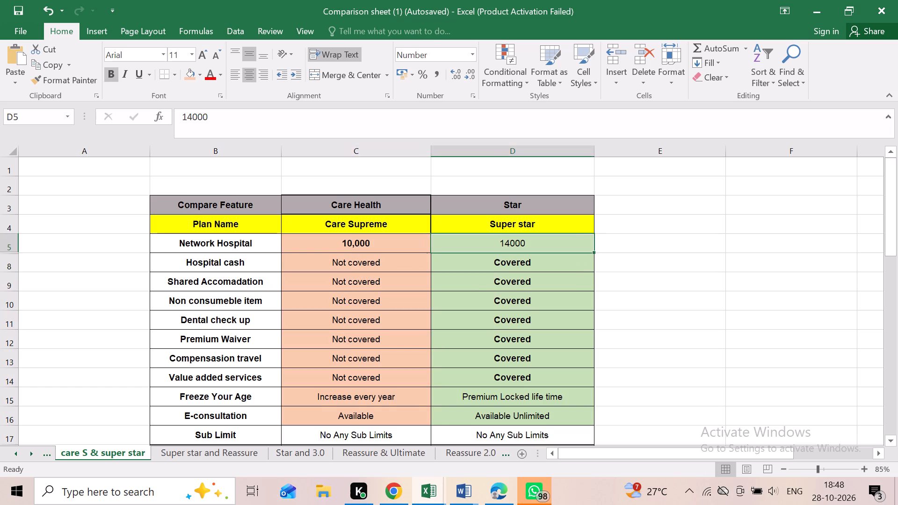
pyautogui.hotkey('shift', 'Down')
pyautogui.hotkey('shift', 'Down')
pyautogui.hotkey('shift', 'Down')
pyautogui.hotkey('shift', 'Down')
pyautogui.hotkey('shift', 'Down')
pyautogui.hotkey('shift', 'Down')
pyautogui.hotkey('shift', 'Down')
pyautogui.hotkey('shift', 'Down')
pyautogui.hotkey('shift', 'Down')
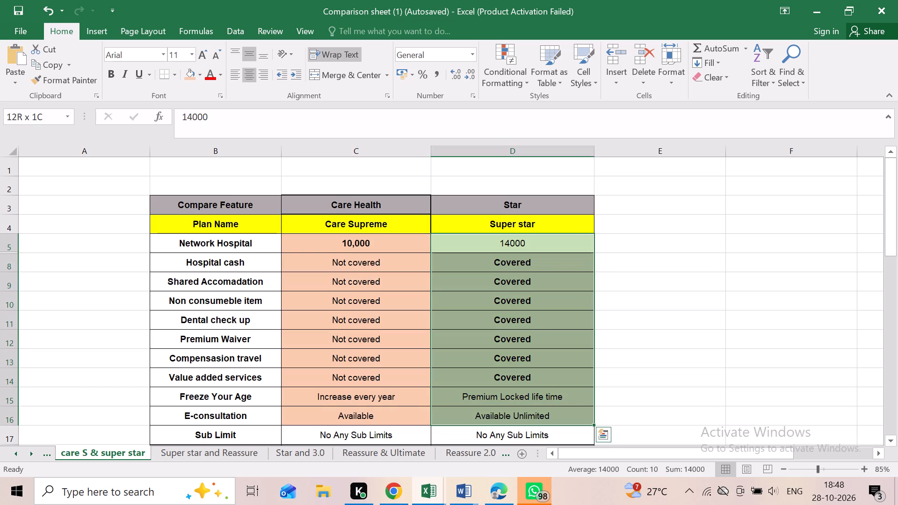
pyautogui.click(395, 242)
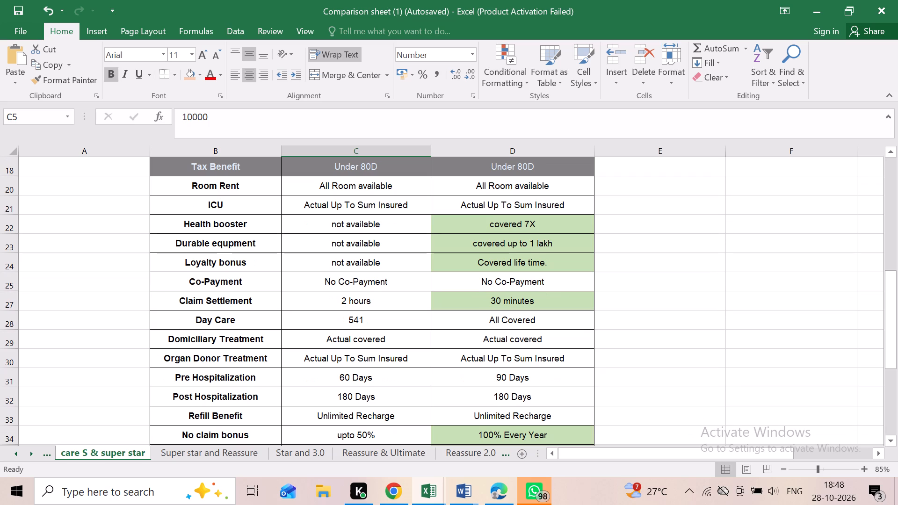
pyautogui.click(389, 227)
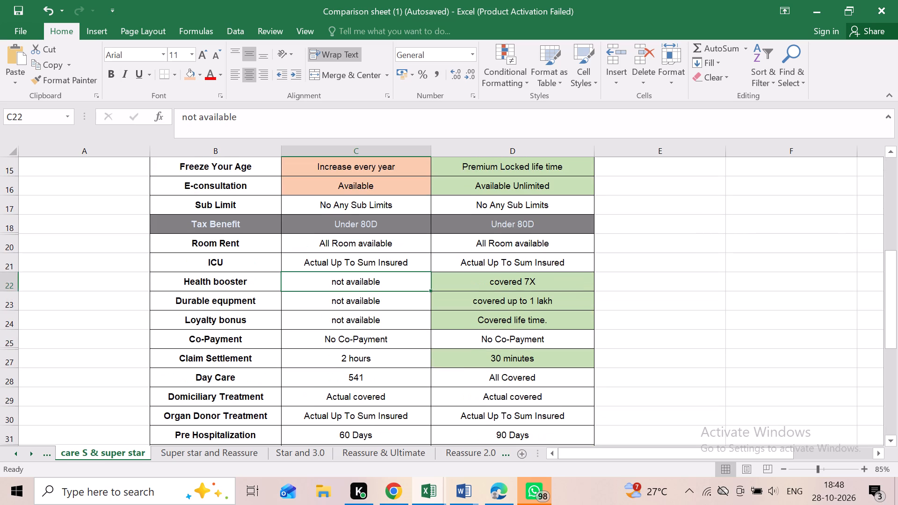
# Set the Room Rent entry for the Super star plan to "Single pvt ac room".
pyautogui.click(490, 247)
pyautogui.hotkey('shift', 's')
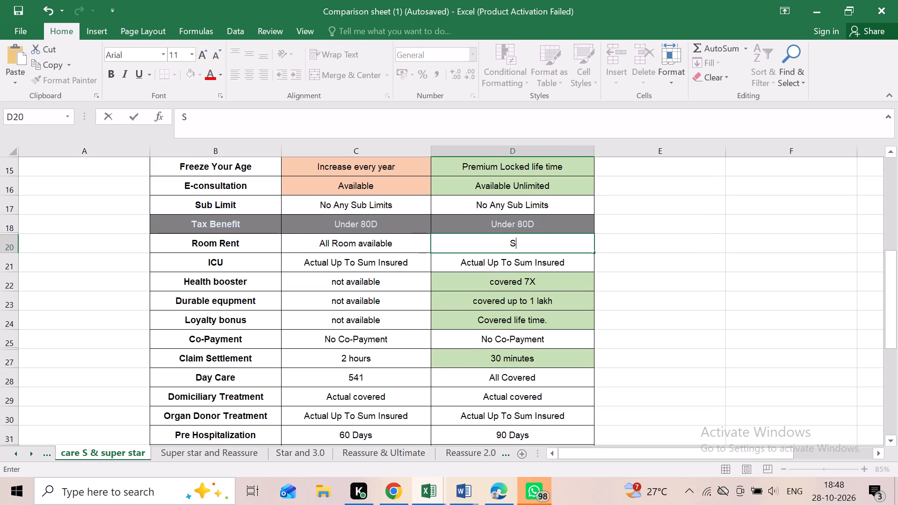
pyautogui.write('ingle pvt')
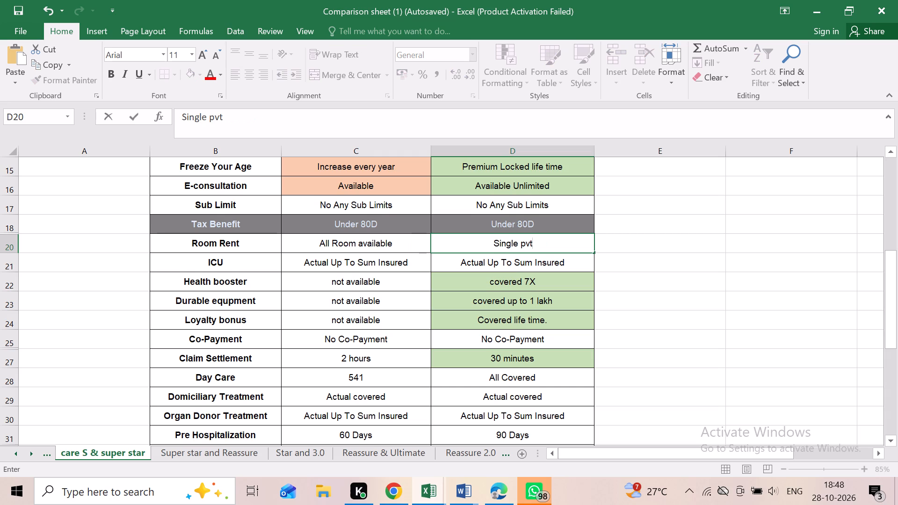
pyautogui.press('space')
pyautogui.write('ac room')
pyautogui.press('space')
pyautogui.click(672, 258)
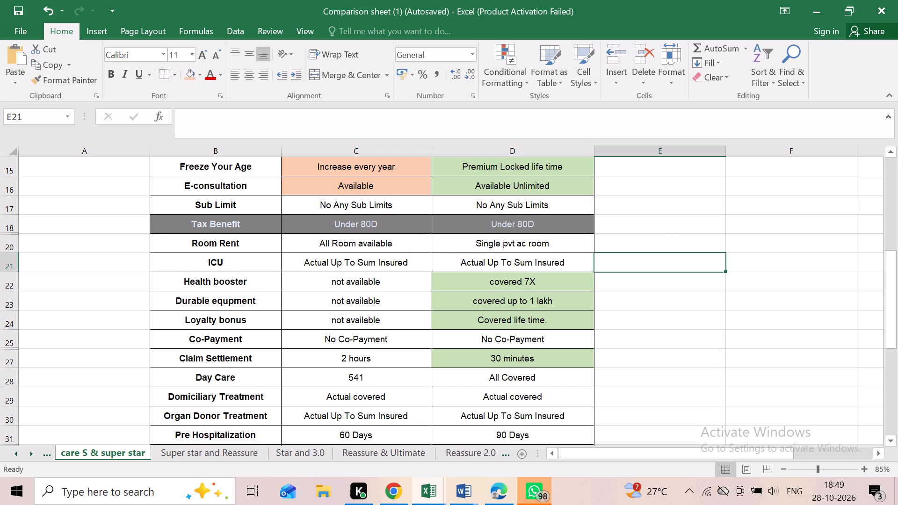
# Hide the Room Rent row (row 20).
pyautogui.click(13, 244)
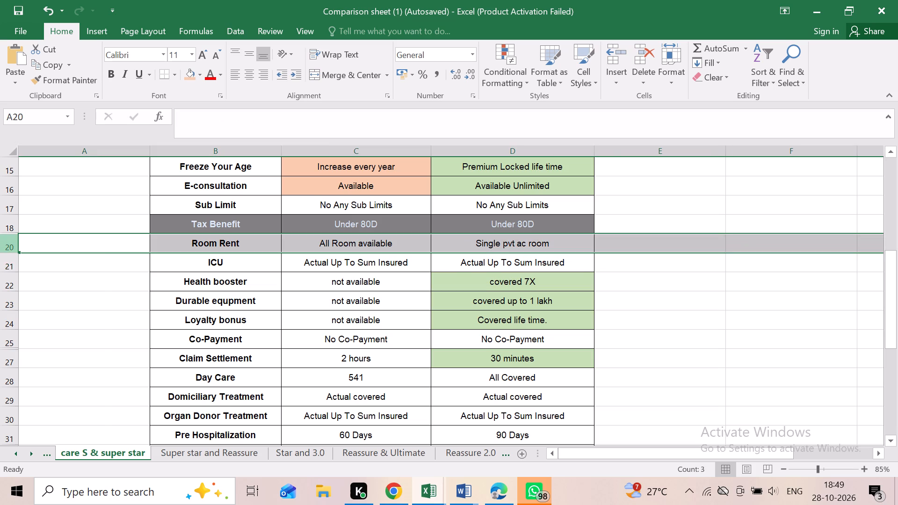
pyautogui.rightClick(13, 244)
pyautogui.moveTo(54, 359); pyautogui.dragTo(54, 369)
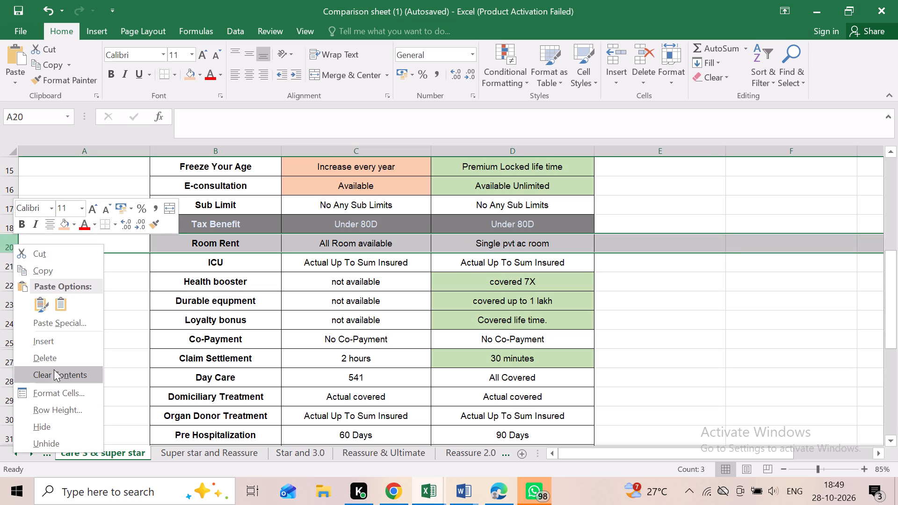
pyautogui.moveTo(54, 369); pyautogui.dragTo(55, 424)
pyautogui.click(55, 424)
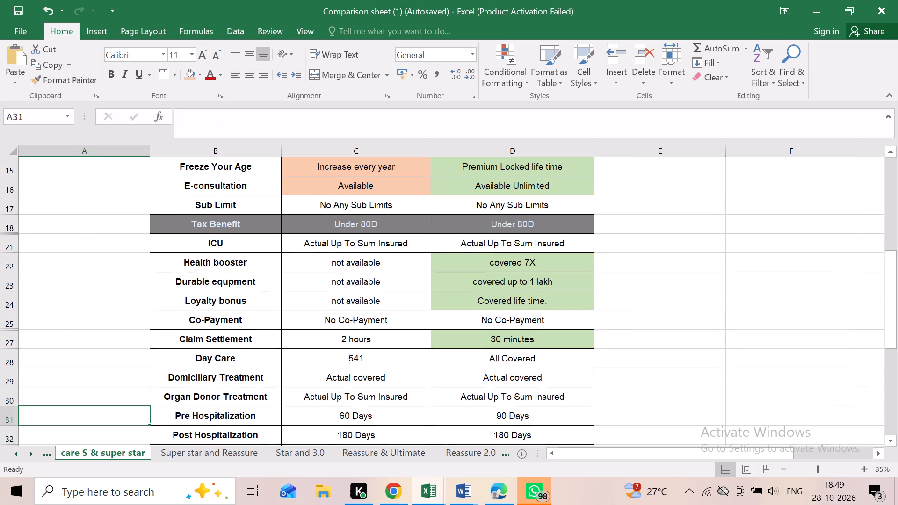
# Fill the Care Supreme cells for Health booster, Durable equpment, Loyalty bonus and Claim Settlement with the same light orange.
pyautogui.click(341, 243)
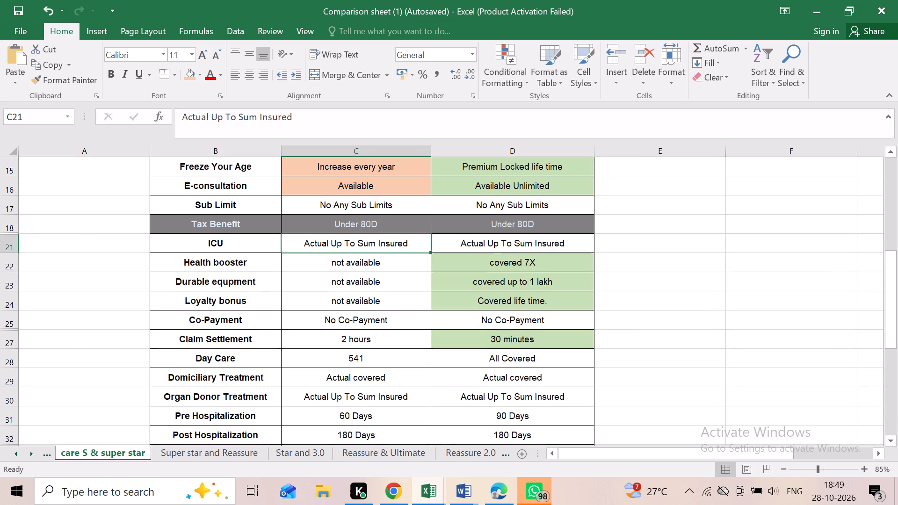
pyautogui.click(376, 266)
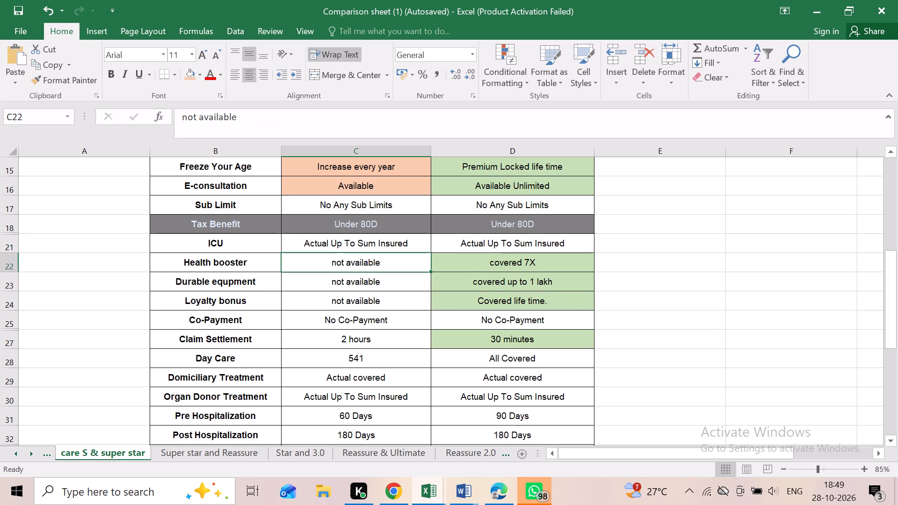
pyautogui.hotkey('shift', 'Down')
pyautogui.hotkey('shift', 'Down')
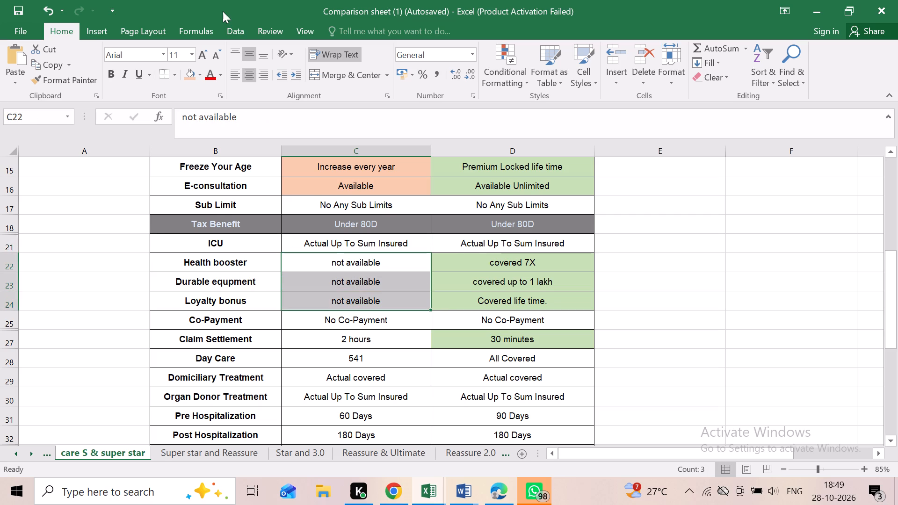
pyautogui.click(189, 71)
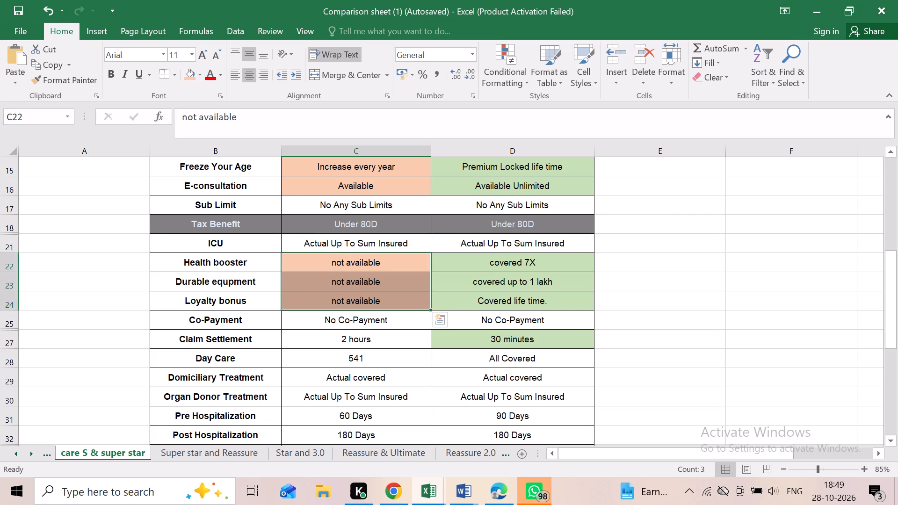
pyautogui.click(362, 336)
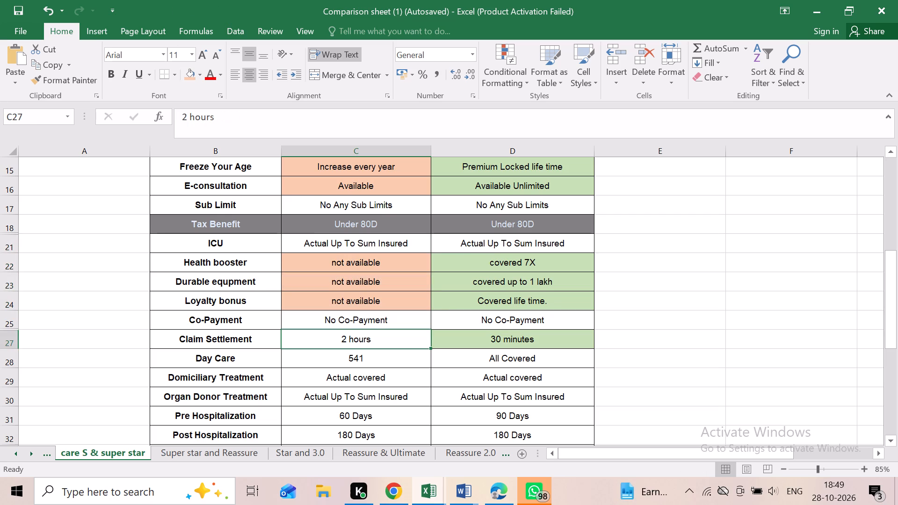
pyautogui.click(196, 68)
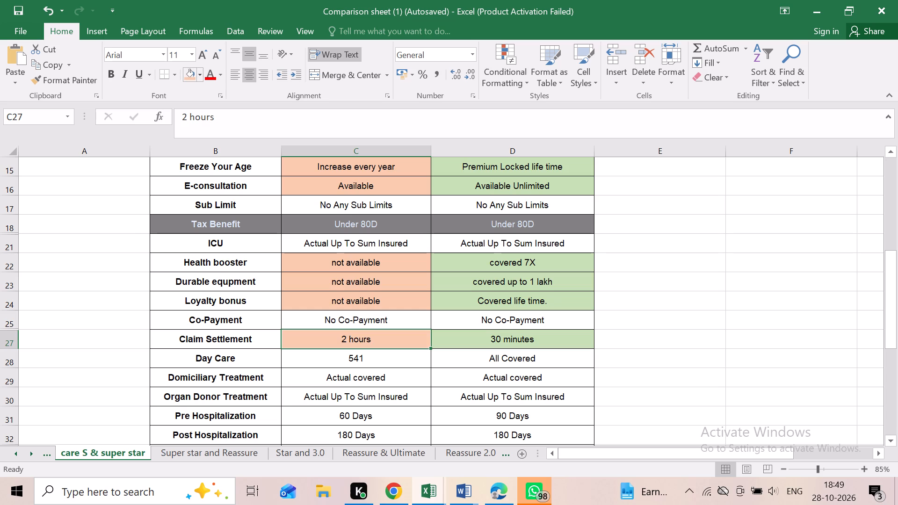
# Fill the Care Supreme cells for Day Care and Pre Hospitalization with the same light orange.
pyautogui.click(380, 357)
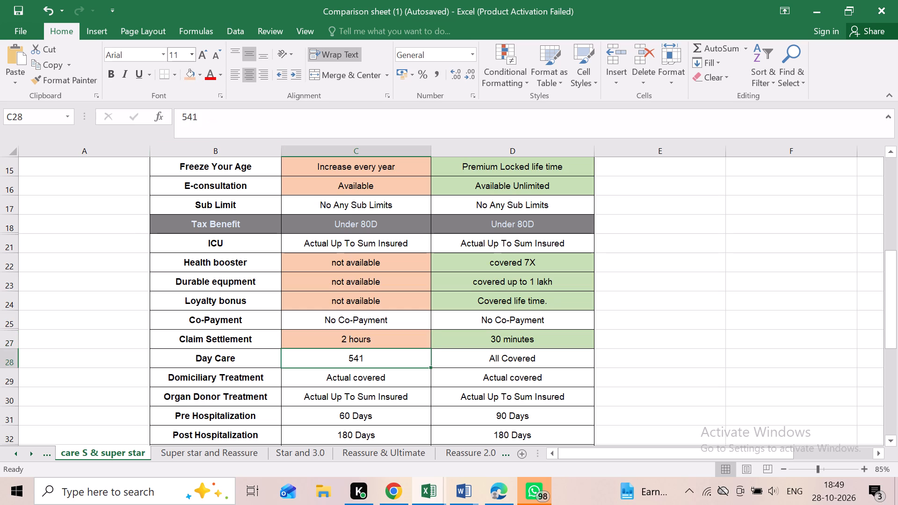
pyautogui.click(187, 72)
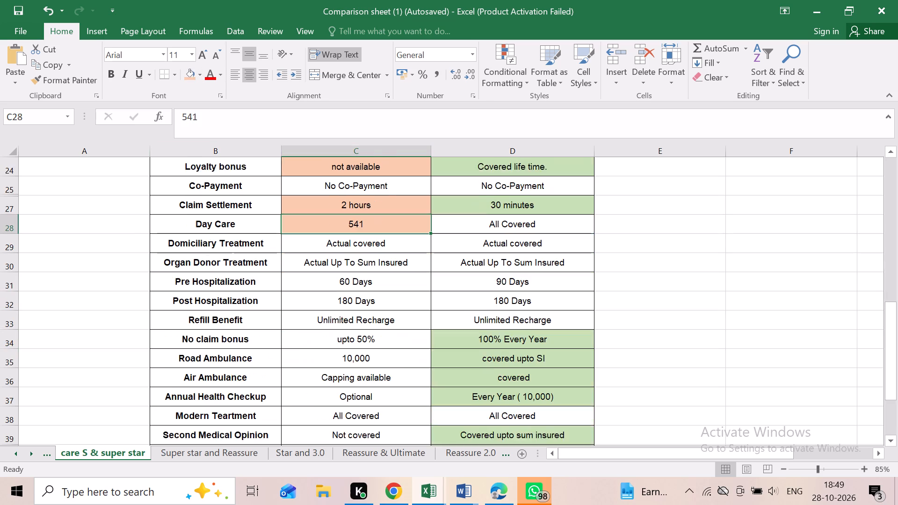
pyautogui.click(396, 262)
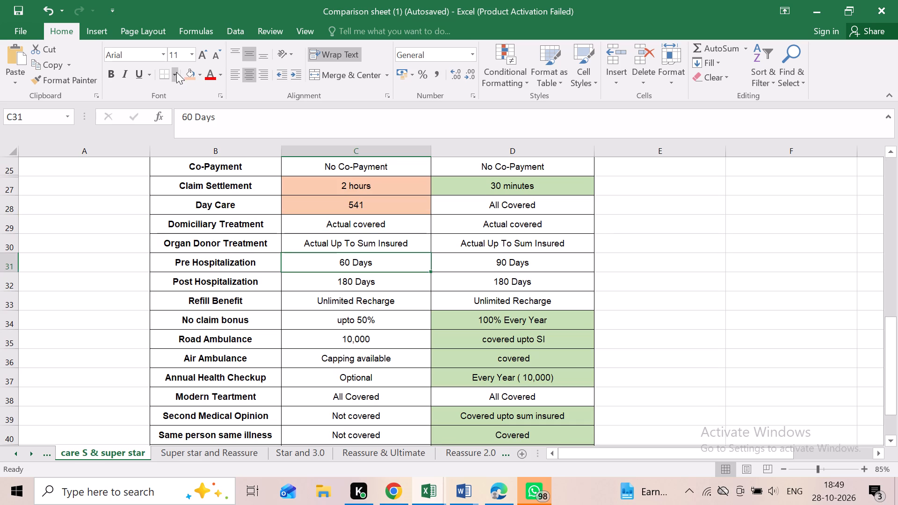
pyautogui.click(188, 72)
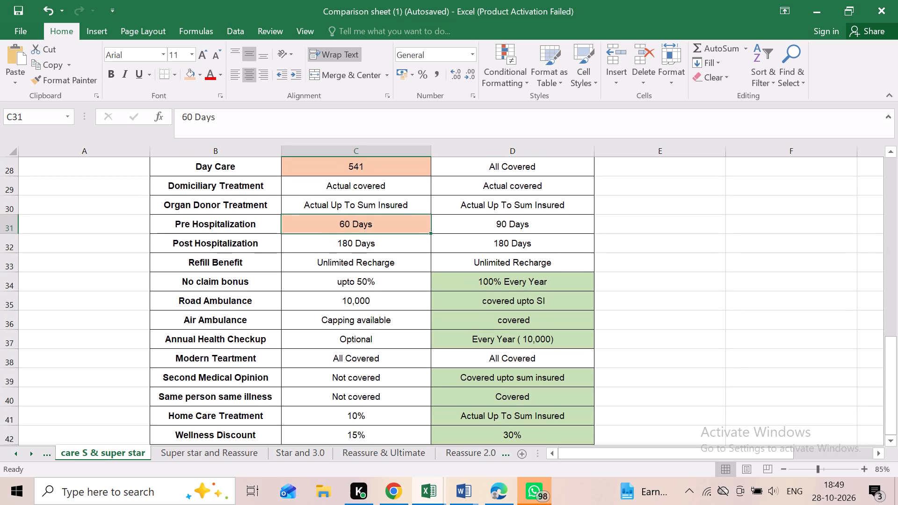
# Fill the Care Supreme cells from No claim bonus down to Annual Health Checkup (C34:C37) with light orange.
pyautogui.click(388, 262)
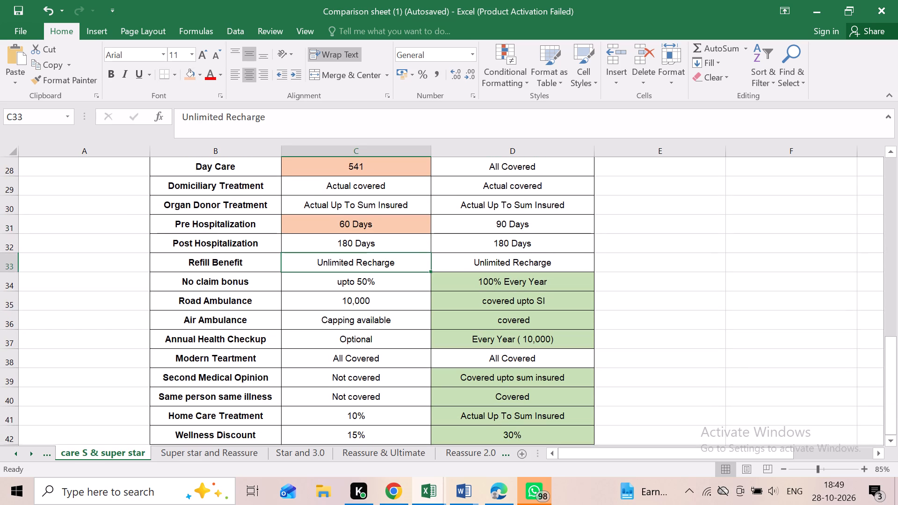
pyautogui.click(381, 289)
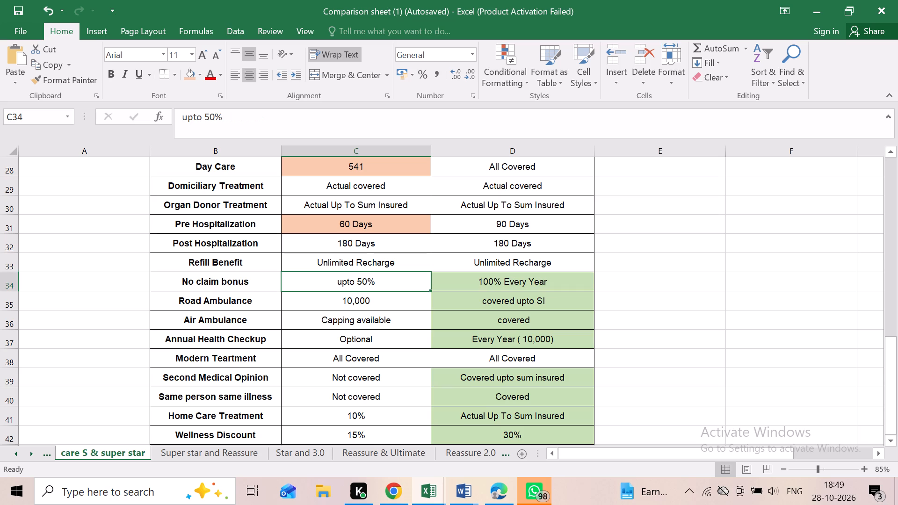
pyautogui.hotkey('shift', 'Down')
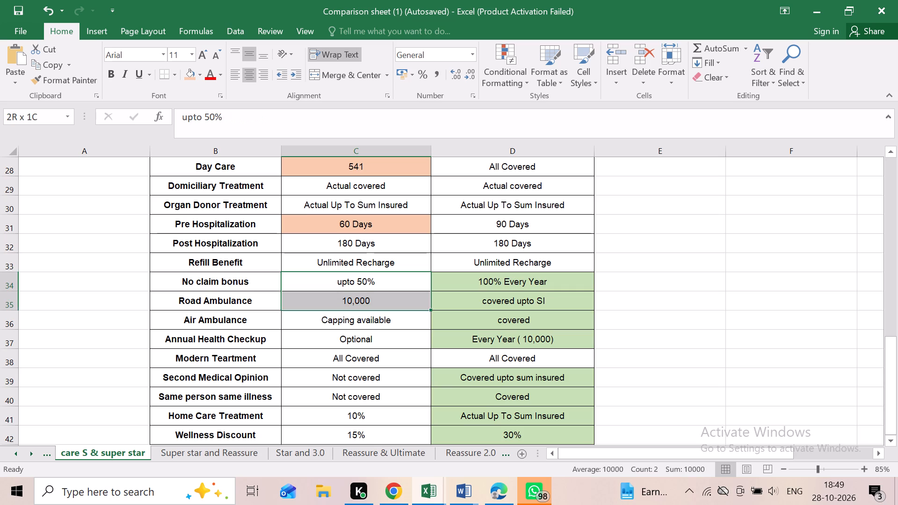
pyautogui.hotkey('shift', 'Down')
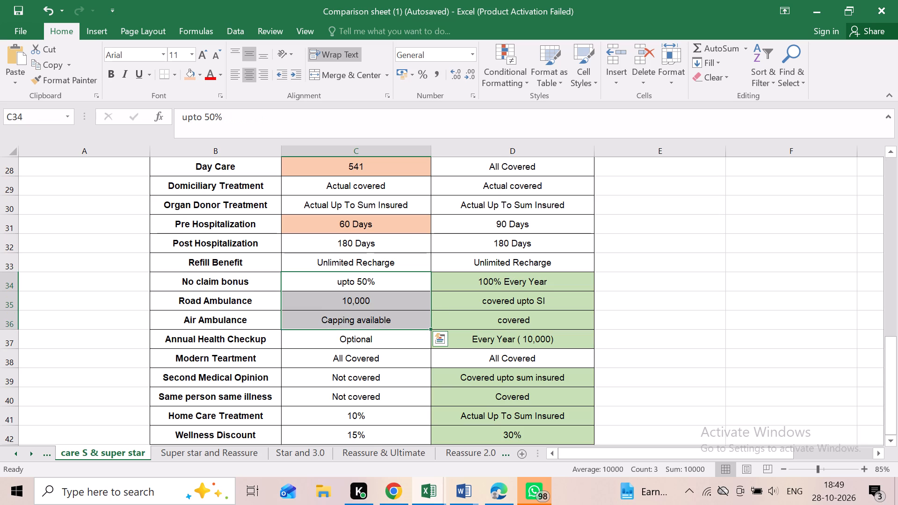
pyautogui.hotkey('shift', 'Down')
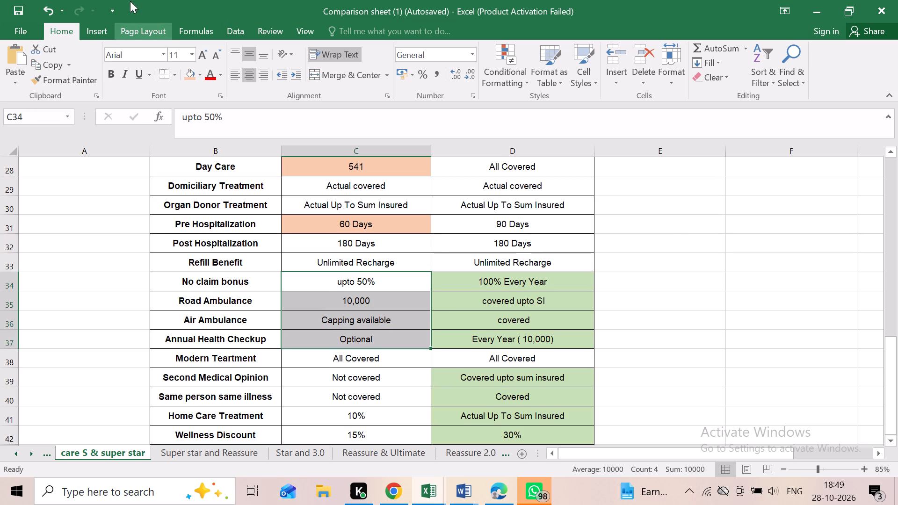
pyautogui.click(194, 76)
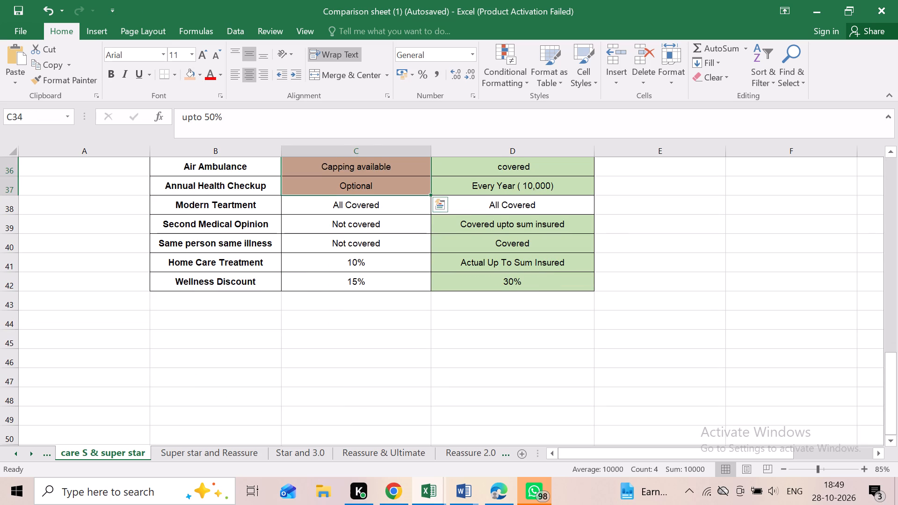
# Fill the Care Supreme cells from Second Medical Opinion down to Wellness Discount (C39:C42) with light orange.
pyautogui.click(362, 232)
pyautogui.hotkey('shift', 'Down')
pyautogui.hotkey('shift', 'Down')
pyautogui.hotkey('shift', 'Down')
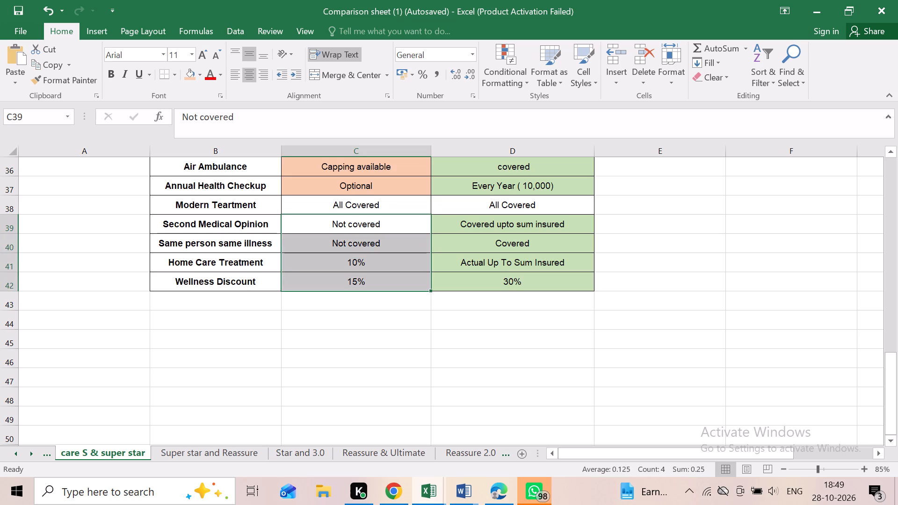
pyautogui.click(194, 79)
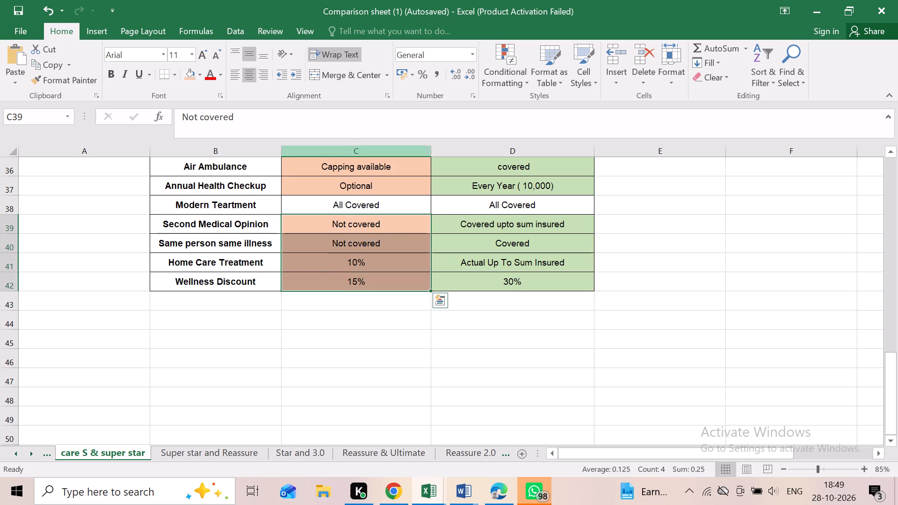
pyautogui.doubleClick(477, 233)
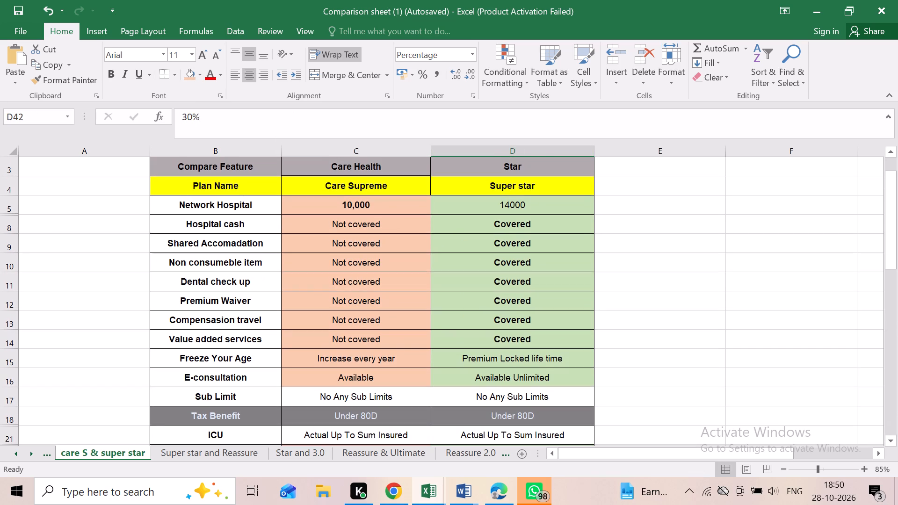
# Fill the Super star cells from Network Hospital down to E-consultation (D5:D16) with dark green.
pyautogui.click(524, 209)
pyautogui.hotkey('shift', 'Down')
pyautogui.hotkey('shift', 'Down')
pyautogui.hotkey('shift', 'Down')
pyautogui.hotkey('shift', 'Down')
pyautogui.hotkey('shift', 'Down')
pyautogui.hotkey('shift', 'Down')
pyautogui.hotkey('shift', 'Down')
pyautogui.hotkey('shift', 'Down')
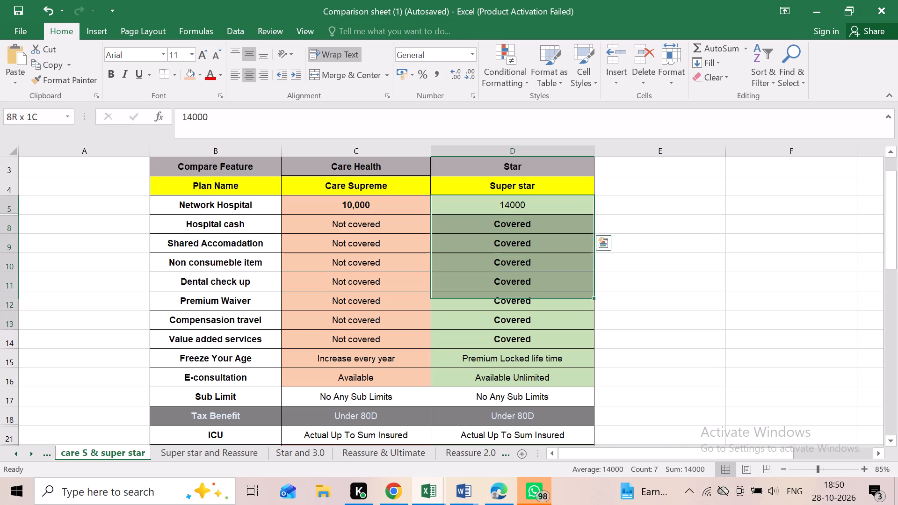
pyautogui.hotkey('shift', 'Down')
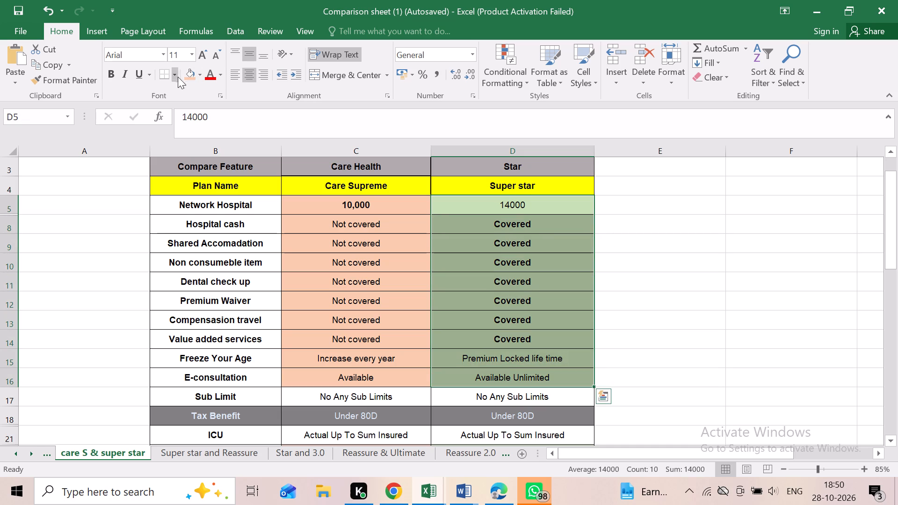
pyautogui.click(200, 76)
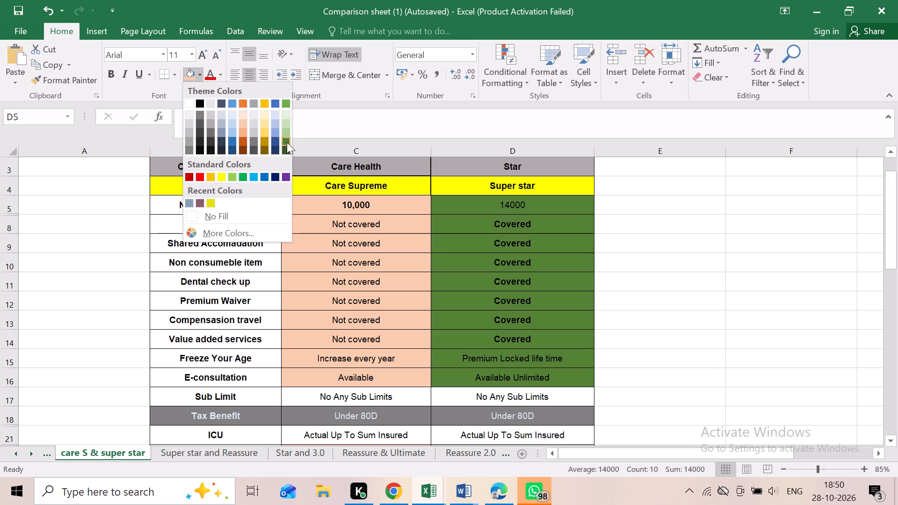
pyautogui.click(287, 141)
pyautogui.click(722, 289)
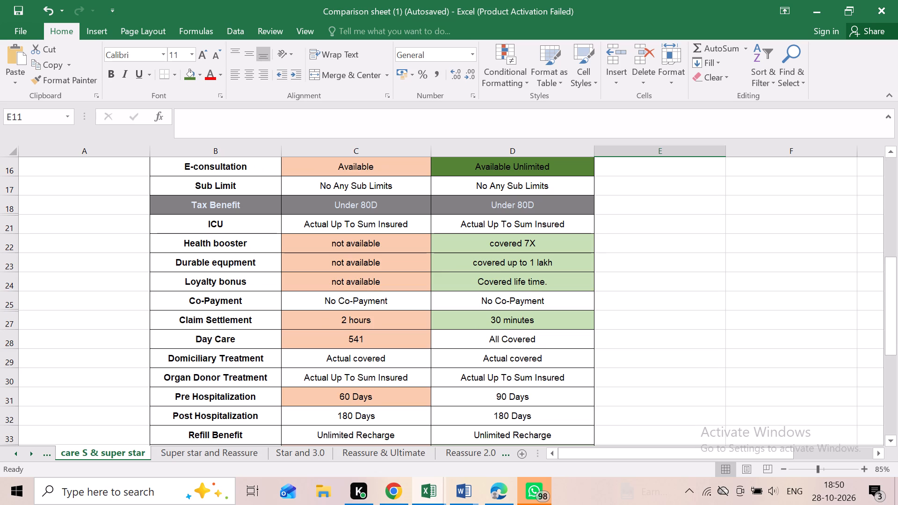
# Fill the Super star cells for Health booster, Durable equpment, Loyalty bonus, Claim Settlement and Pre Hospitalization with the same dark green.
pyautogui.click(533, 245)
pyautogui.hotkey('shift', 'Down')
pyautogui.hotkey('shift', 'Down')
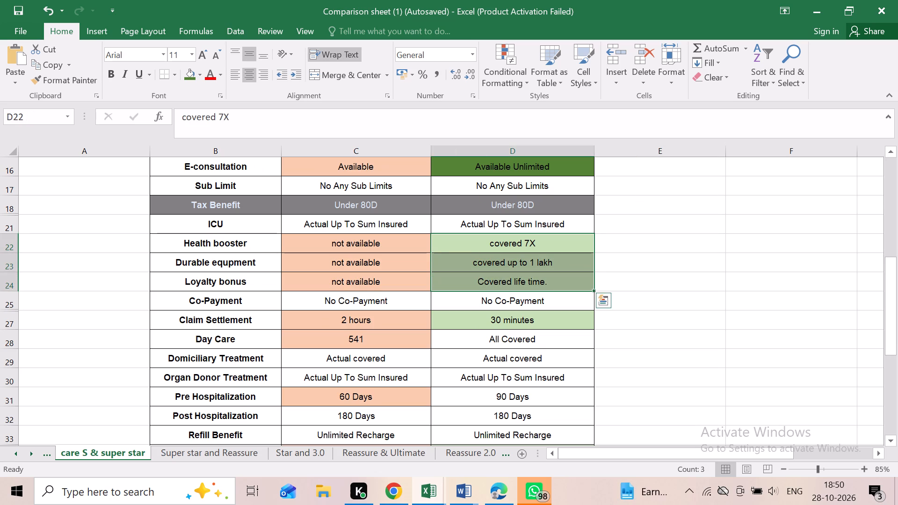
pyautogui.click(188, 76)
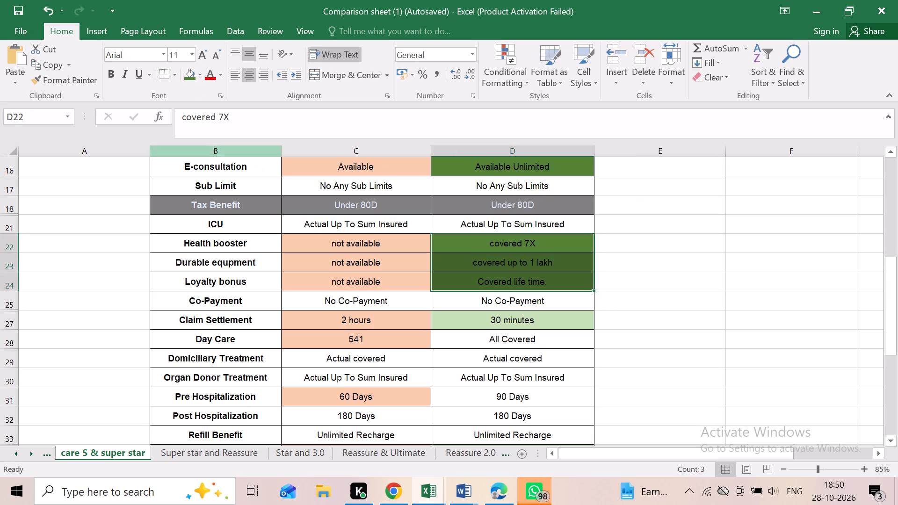
pyautogui.click(466, 323)
pyautogui.click(190, 68)
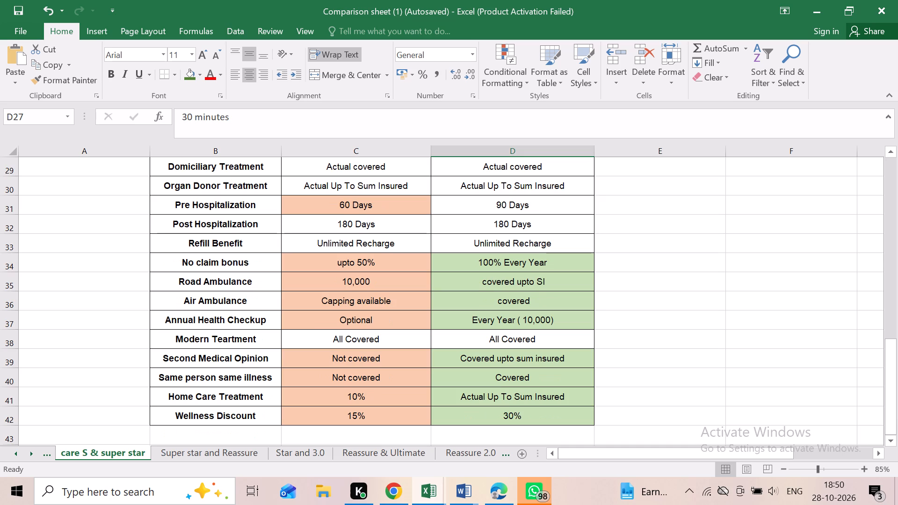
pyautogui.click(511, 208)
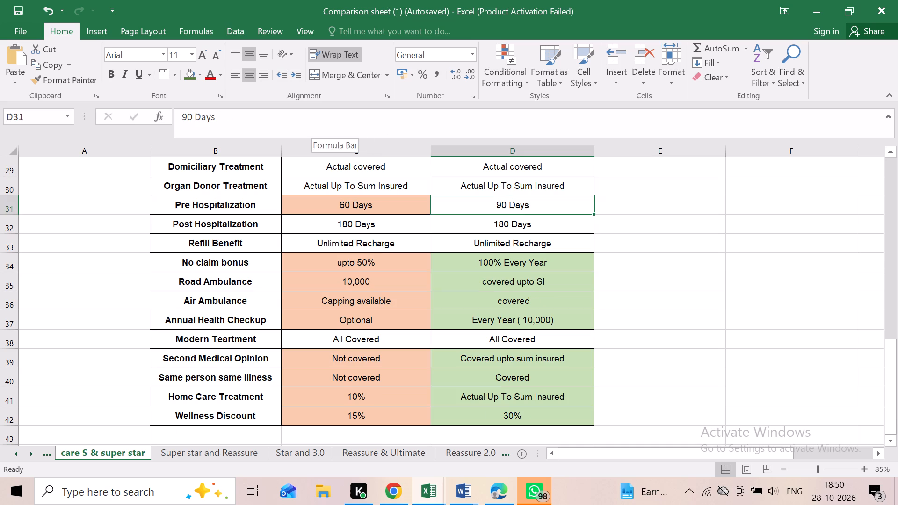
pyautogui.moveTo(185, 74); pyautogui.dragTo(243, 156)
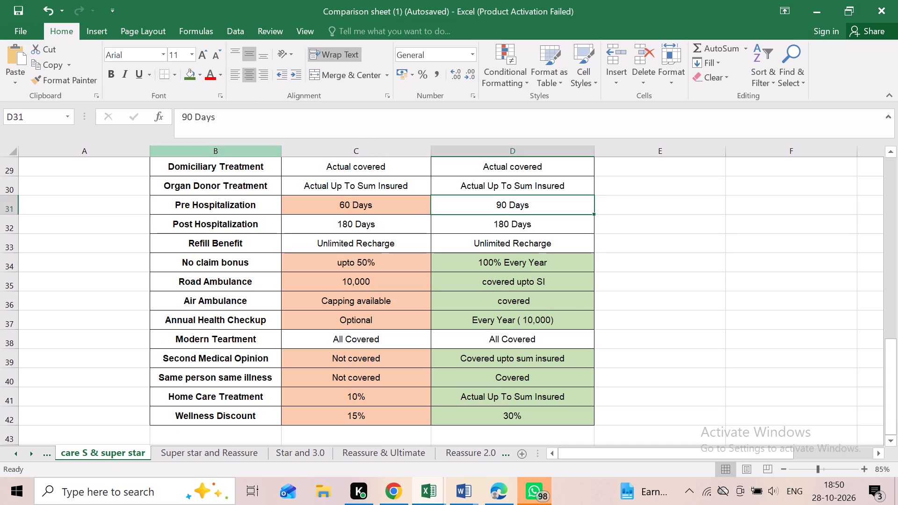
pyautogui.click(184, 68)
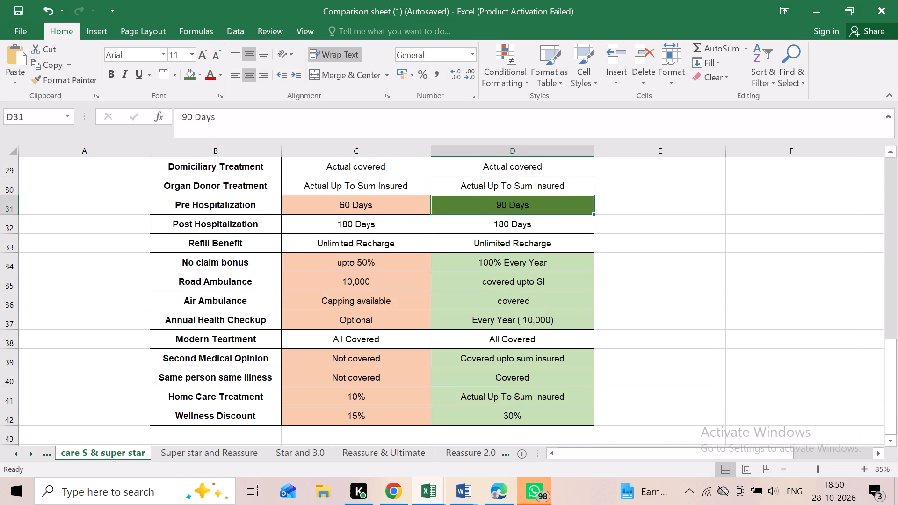
# Fill the Super star cells from No claim bonus down to Annual Health Checkup (D34:D37) with dark green.
pyautogui.click(512, 255)
pyautogui.hotkey('shift', 'Down')
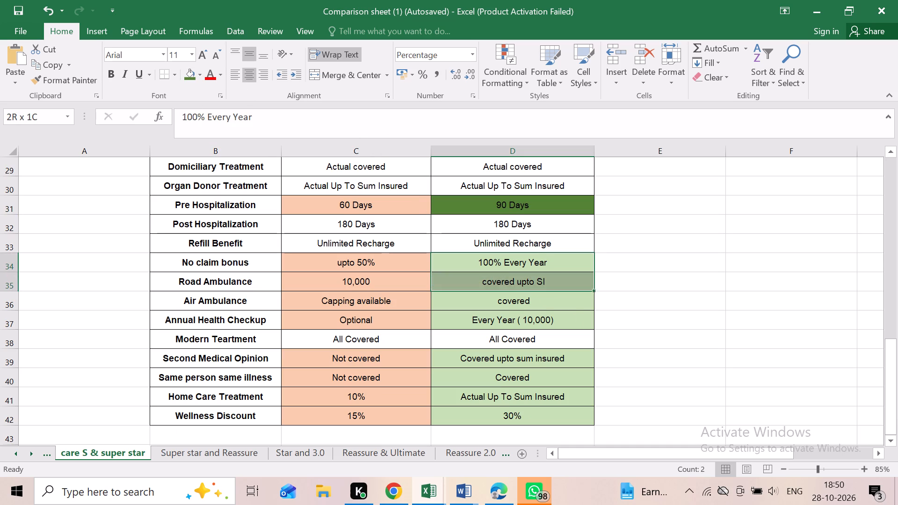
pyautogui.hotkey('shift', 'Down')
pyautogui.hotkey('shift', 'Down')
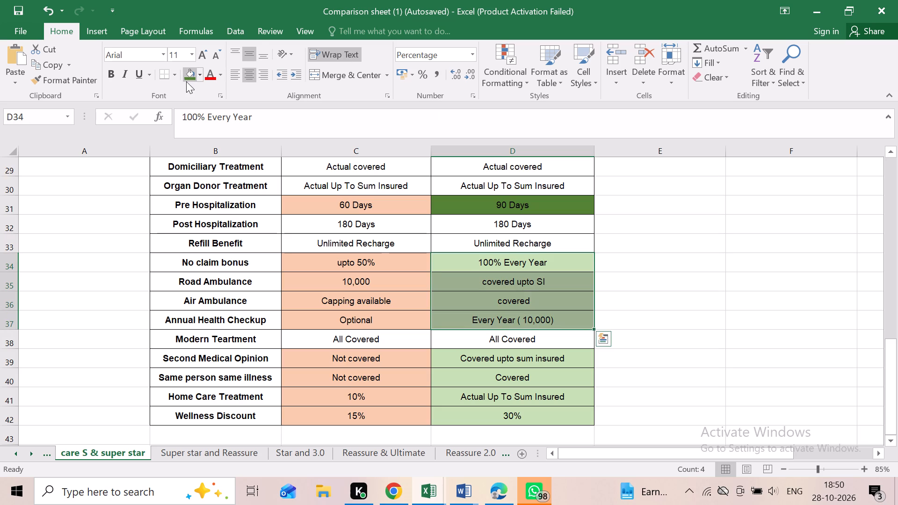
pyautogui.click(188, 74)
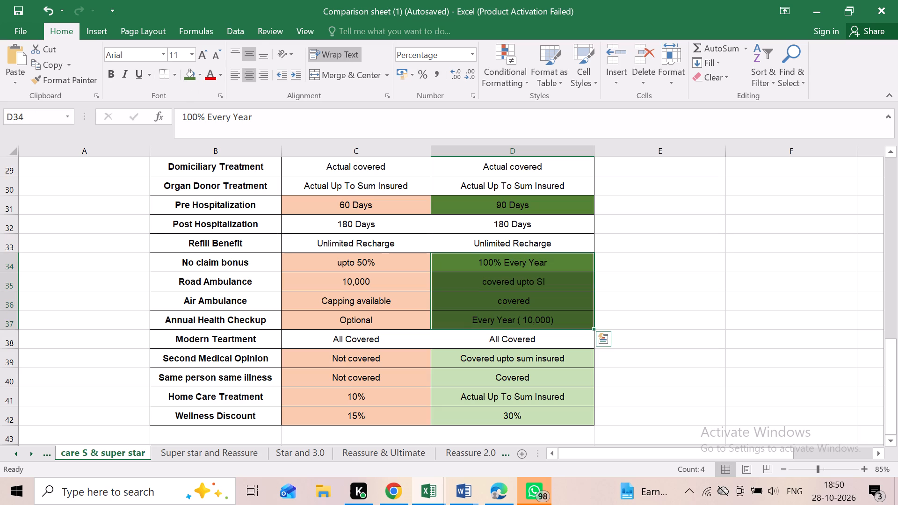
# Fill the Super star cells from Second Medical Opinion down to Wellness Discount (D39:D42) with dark green.
pyautogui.click(531, 363)
pyautogui.hotkey('shift', 'Down')
pyautogui.hotkey('shift', 'Down')
pyautogui.hotkey('shift', 'Down')
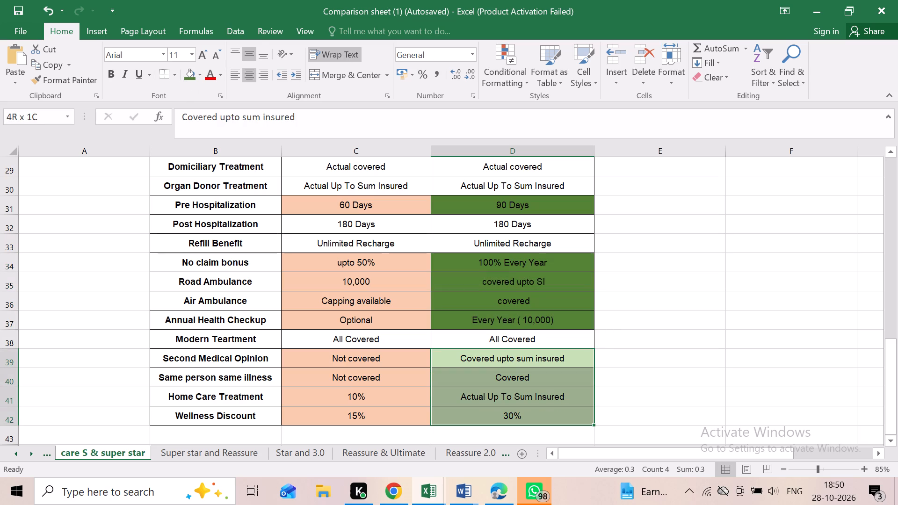
pyautogui.click(188, 80)
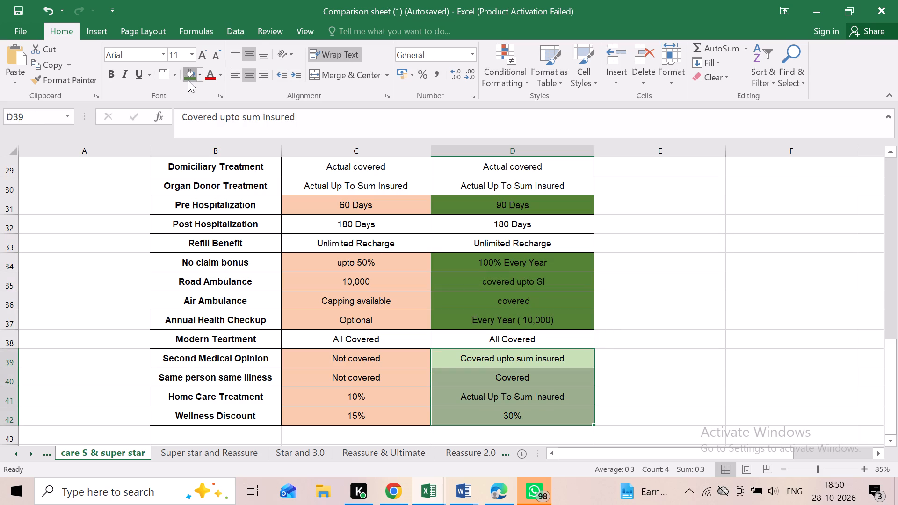
pyautogui.click(607, 274)
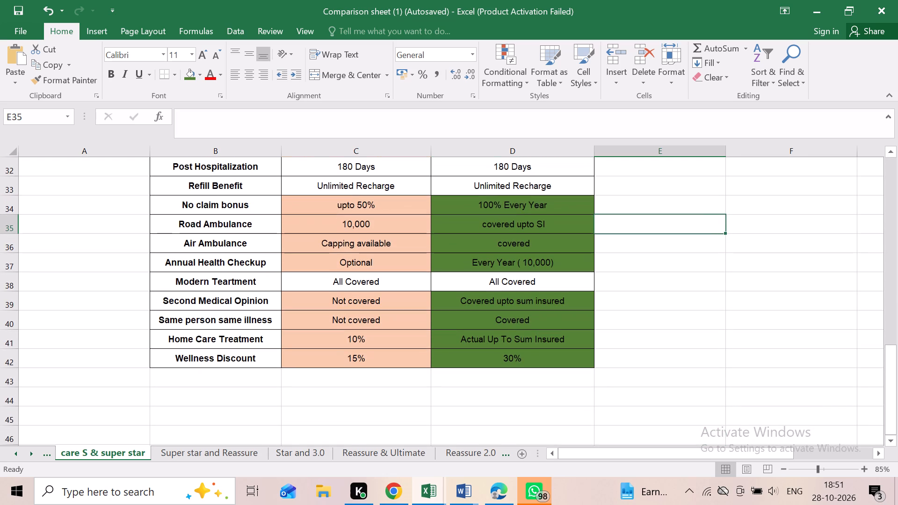
# Select the comparison table block ending at the Tax Benefit row and auto-fill it down through row 42.
pyautogui.click(347, 350)
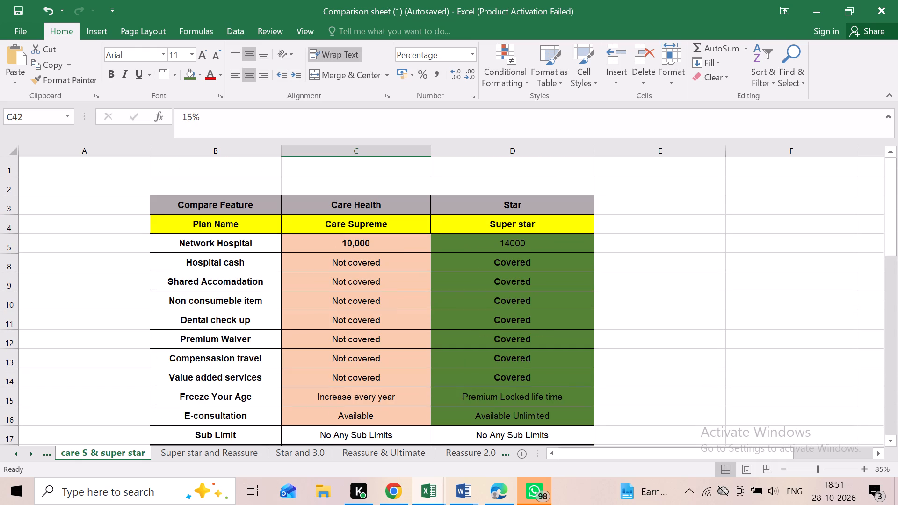
pyautogui.click(485, 266)
pyautogui.hotkey('ctrl', 'a')
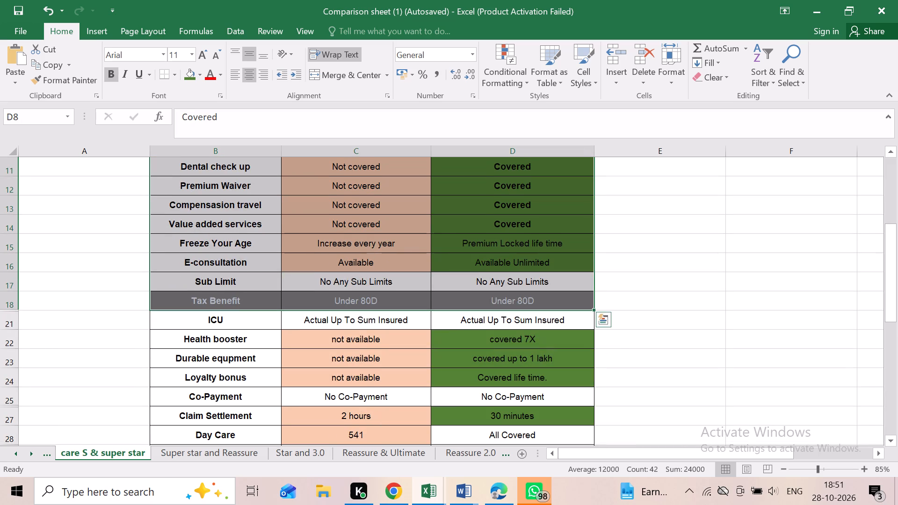
pyautogui.moveTo(593, 310); pyautogui.dragTo(591, 435)
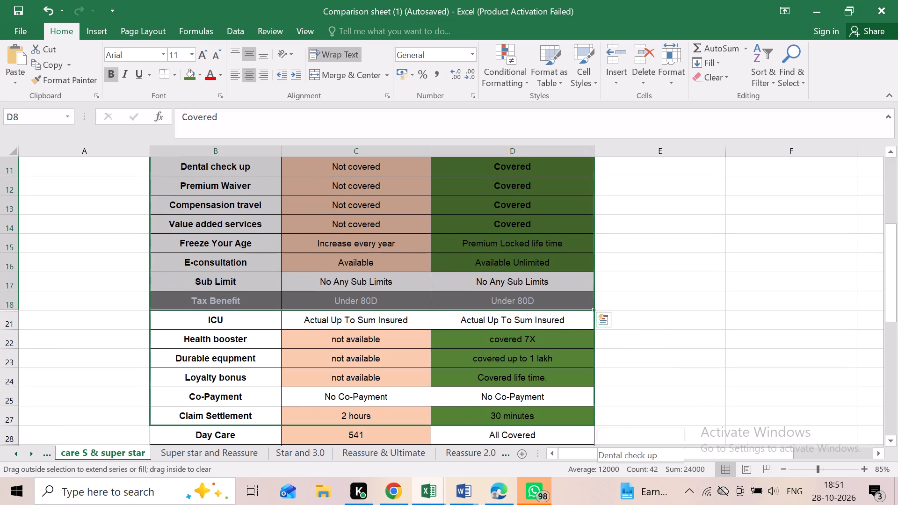
pyautogui.moveTo(591, 435); pyautogui.dragTo(595, 451)
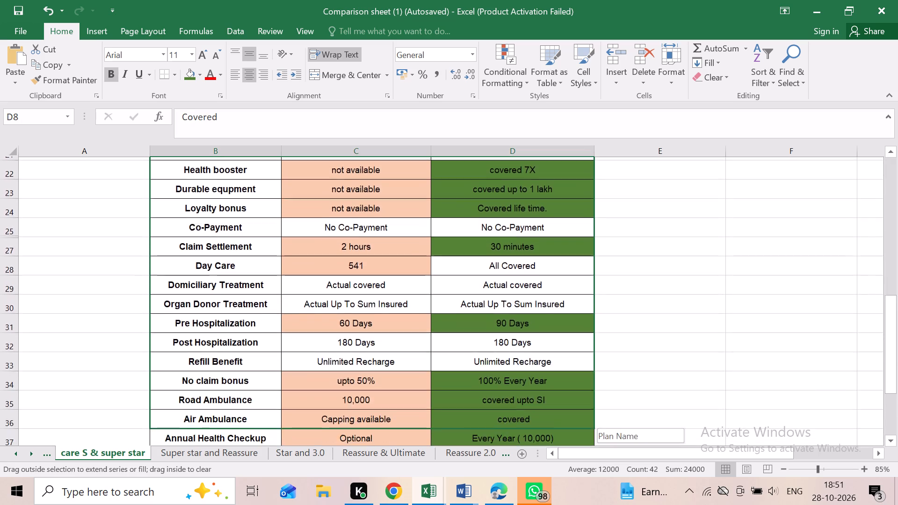
pyautogui.moveTo(595, 451); pyautogui.dragTo(583, 427)
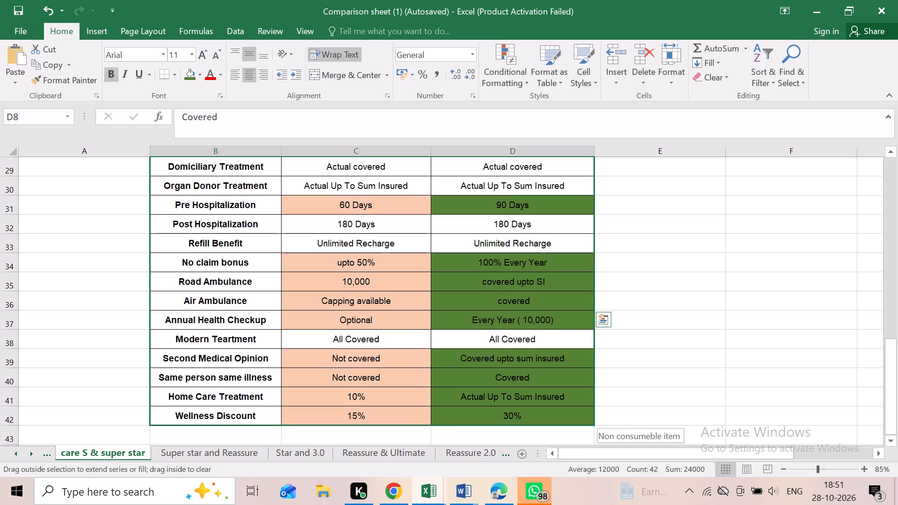
pyautogui.moveTo(583, 427); pyautogui.dragTo(583, 426)
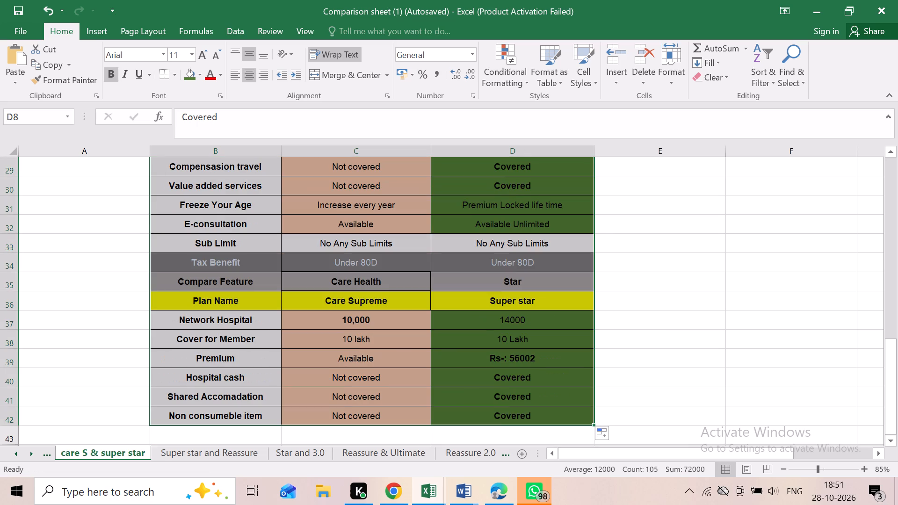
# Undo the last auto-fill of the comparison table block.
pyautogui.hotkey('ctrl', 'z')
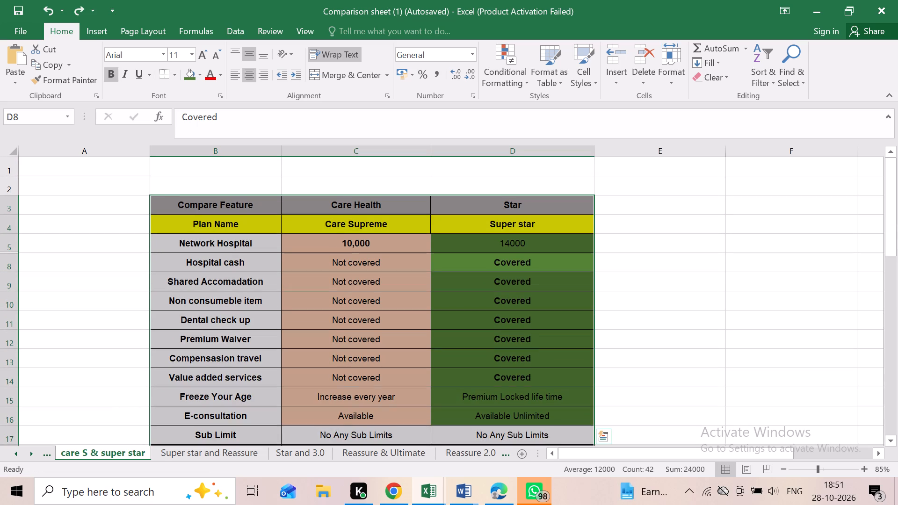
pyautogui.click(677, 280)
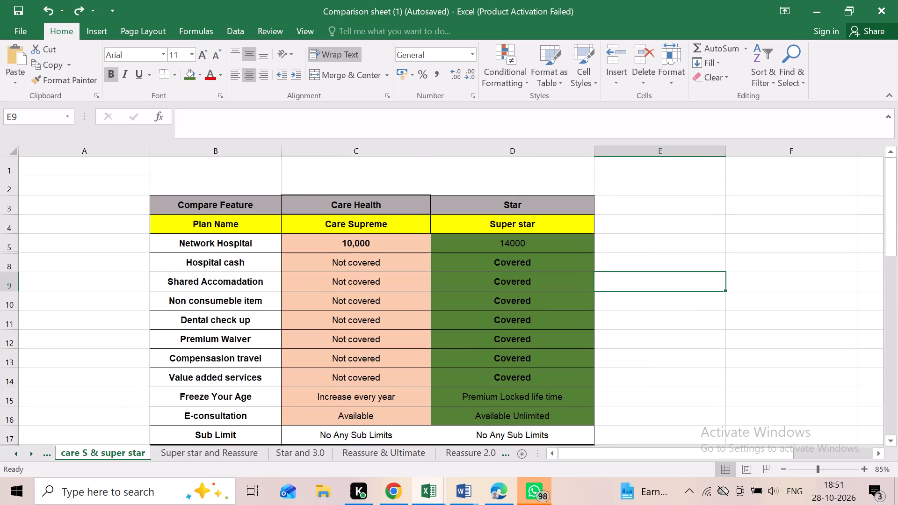
# Apply borders to all cells of the comparison table, from the Compare Feature header down to Wellness Discount (B3:D42).
pyautogui.click(231, 204)
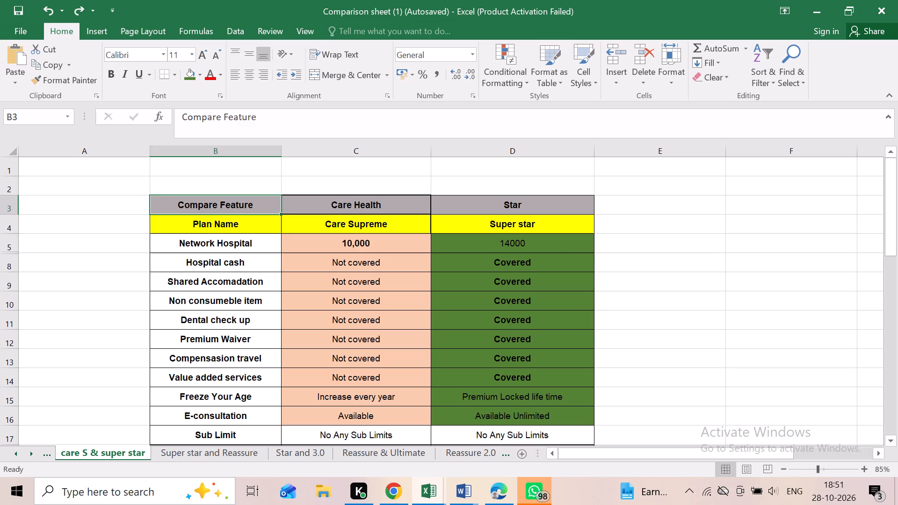
pyautogui.hotkey('ctrl', 'shift', 'Right')
pyautogui.hotkey('ctrl', 'shift', 'Down')
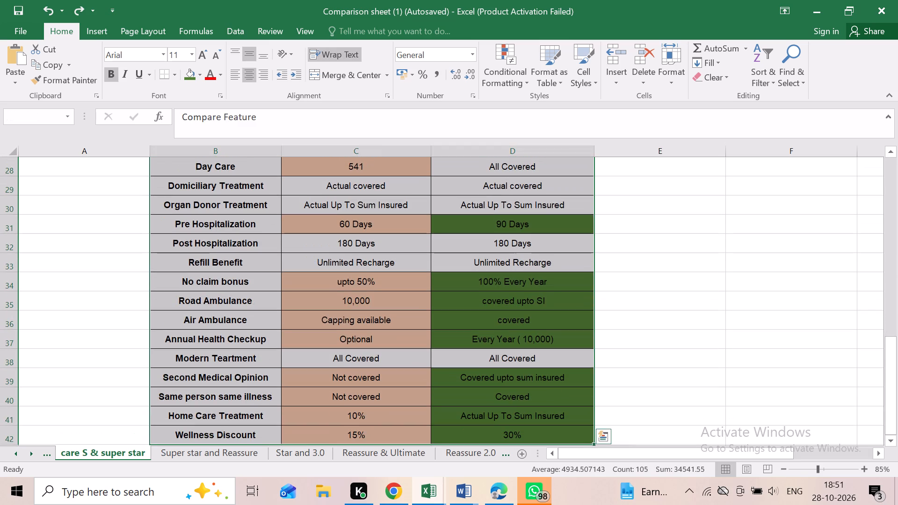
pyautogui.click(174, 79)
pyautogui.click(186, 194)
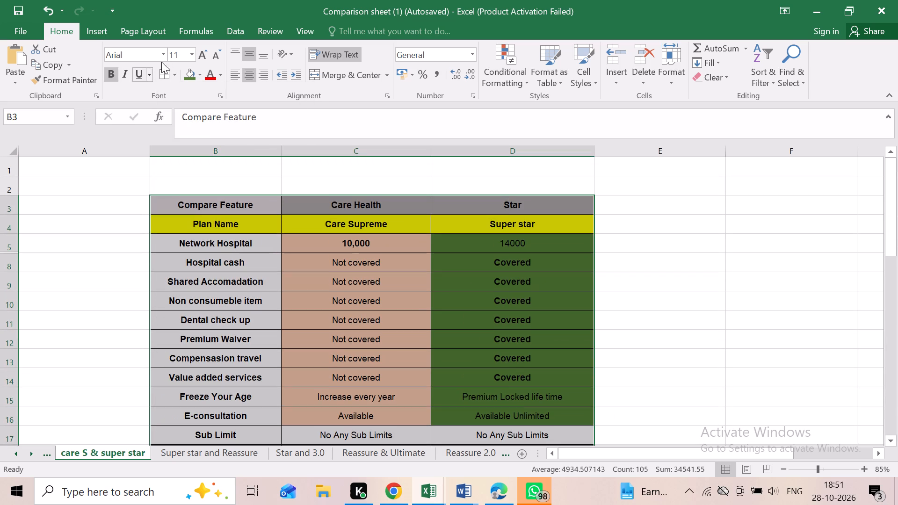
# Change the font of the whole comparison table to Candara.
pyautogui.click(166, 55)
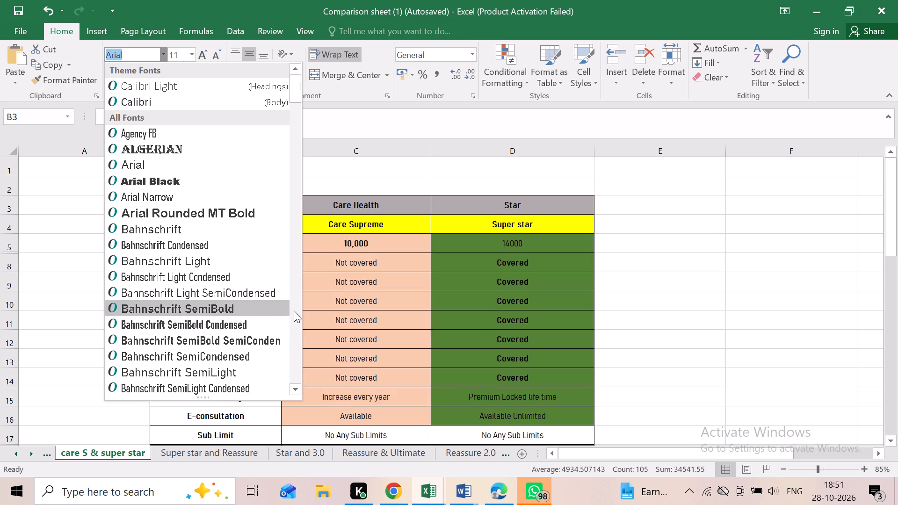
pyautogui.tripleClick(294, 391)
pyautogui.tripleClick(294, 391)
pyautogui.tripleClick(294, 391)
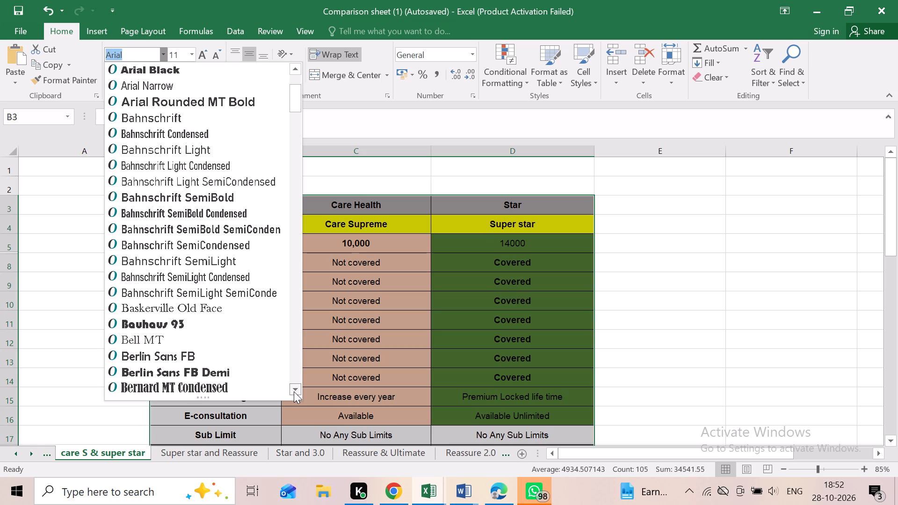
pyautogui.doubleClick(294, 391)
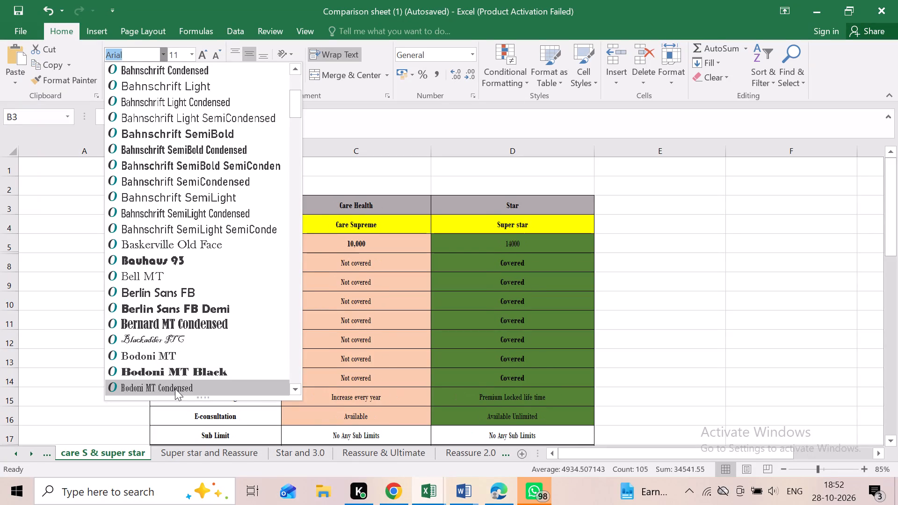
pyautogui.tripleClick(297, 388)
pyautogui.tripleClick(297, 388)
pyautogui.tripleClick(297, 388)
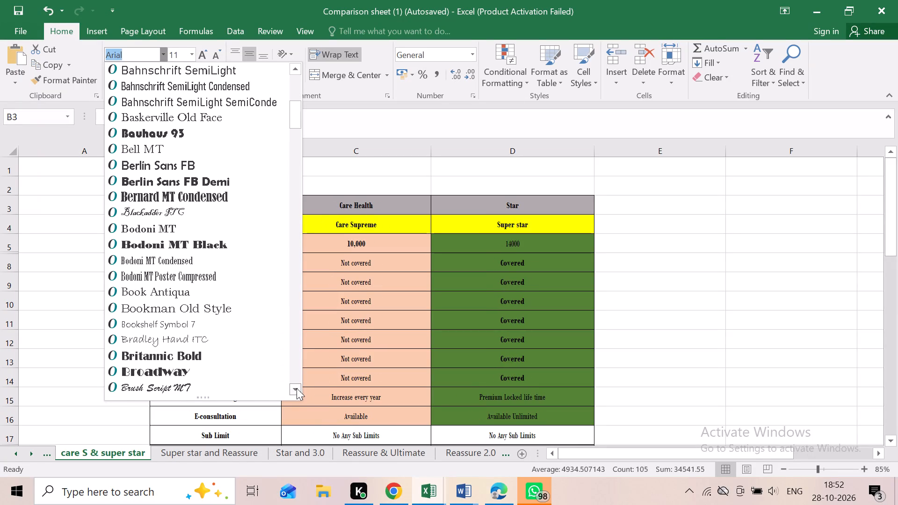
pyautogui.tripleClick(297, 388)
pyautogui.tripleClick(297, 388)
pyautogui.tripleClick(297, 388)
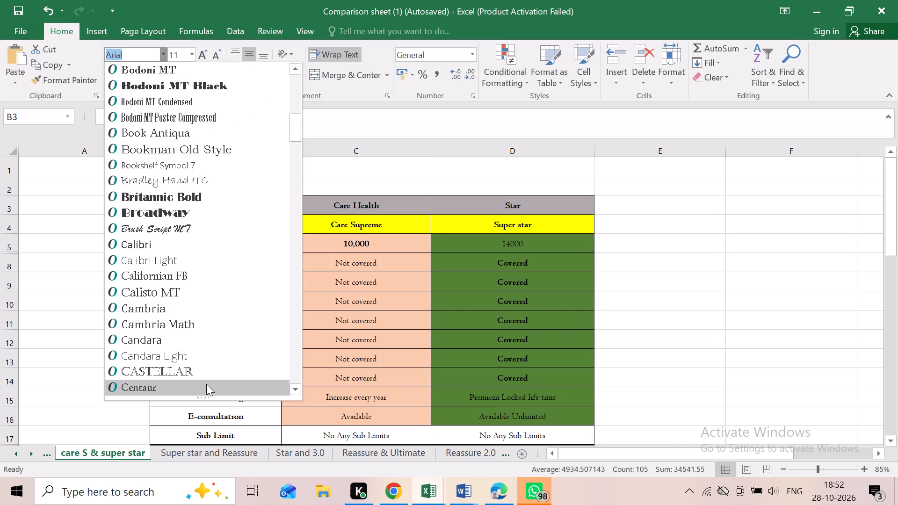
pyautogui.click(184, 344)
pyautogui.click(640, 294)
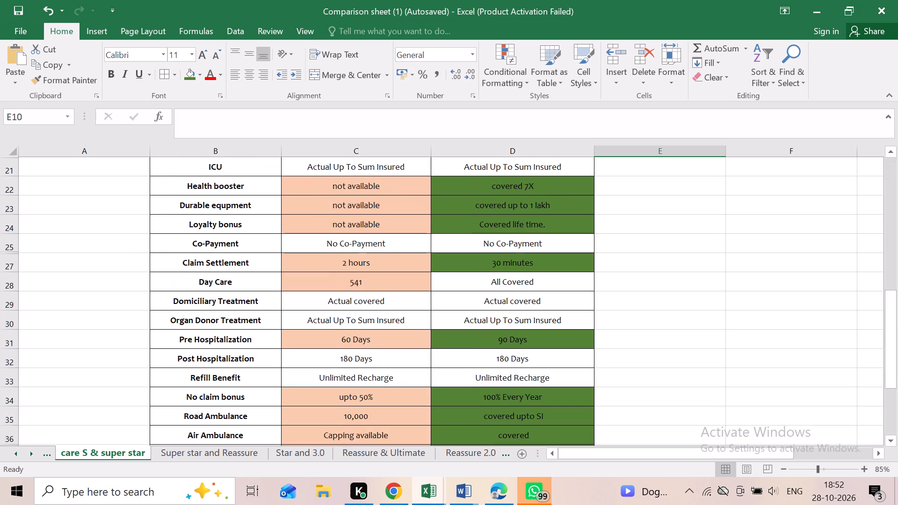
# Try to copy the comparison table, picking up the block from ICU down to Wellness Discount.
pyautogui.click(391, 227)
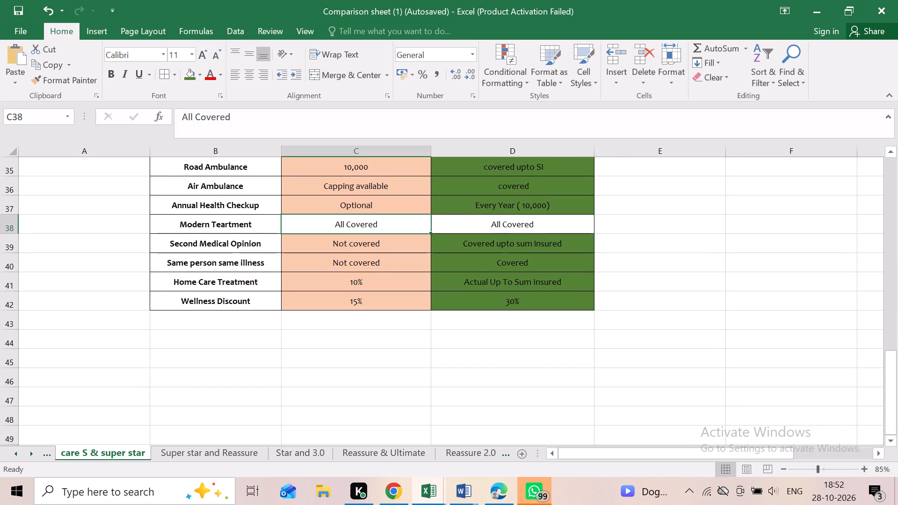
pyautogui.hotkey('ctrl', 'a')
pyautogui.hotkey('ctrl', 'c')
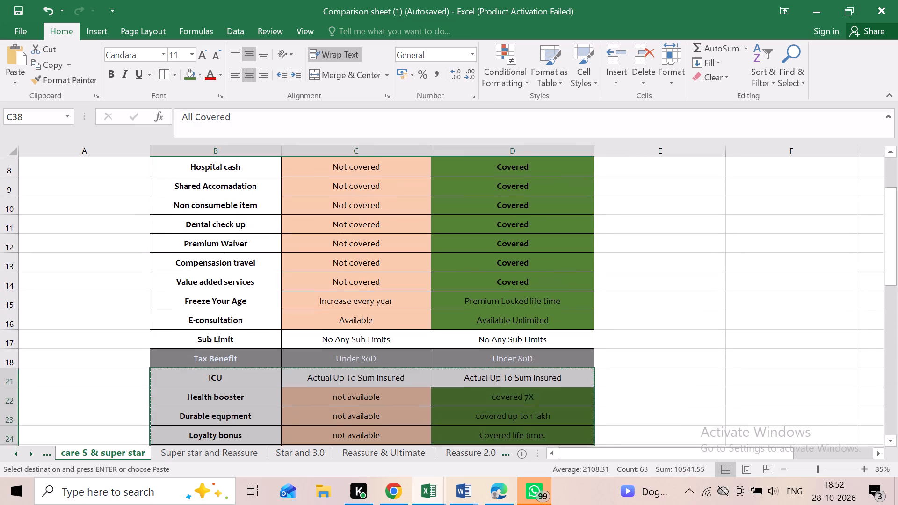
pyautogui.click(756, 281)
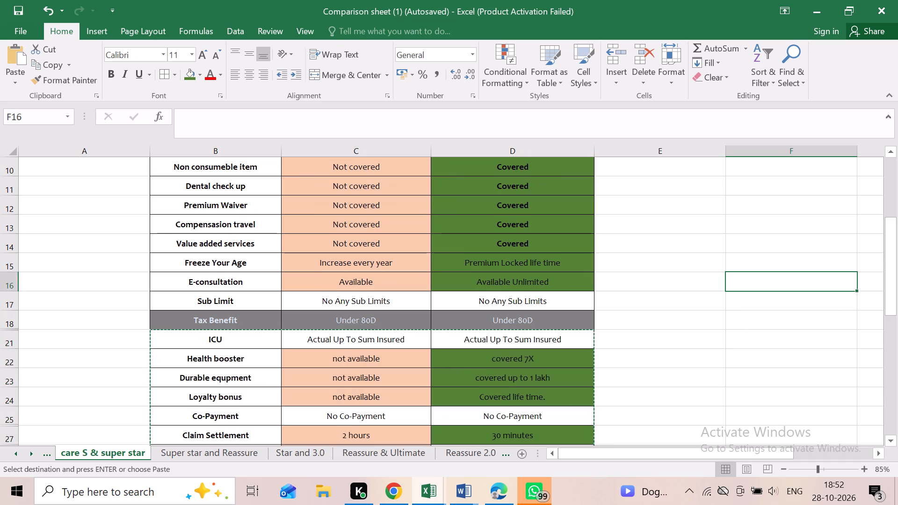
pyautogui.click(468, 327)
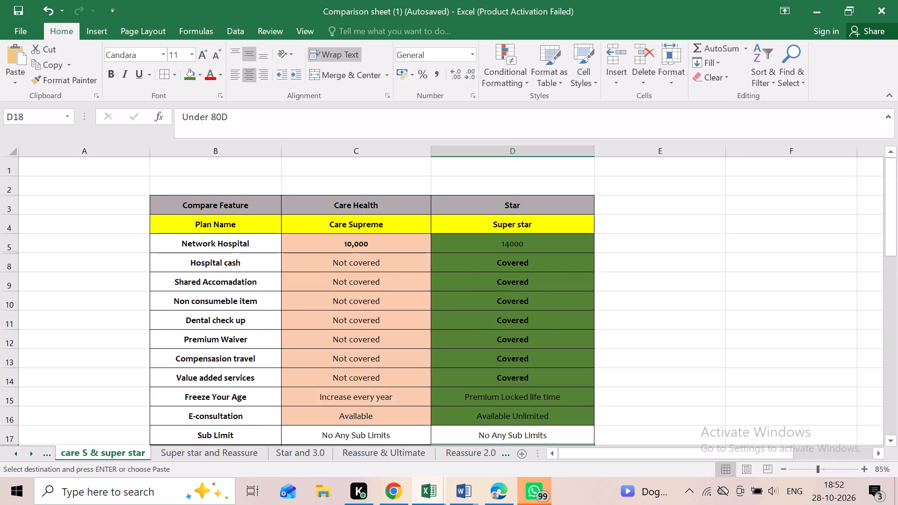
# Copy the entire comparison table from the Compare Feature header row down to Wellness Discount (B3:D42).
pyautogui.click(249, 206)
pyautogui.hotkey('ctrl', 'shift', 'Right')
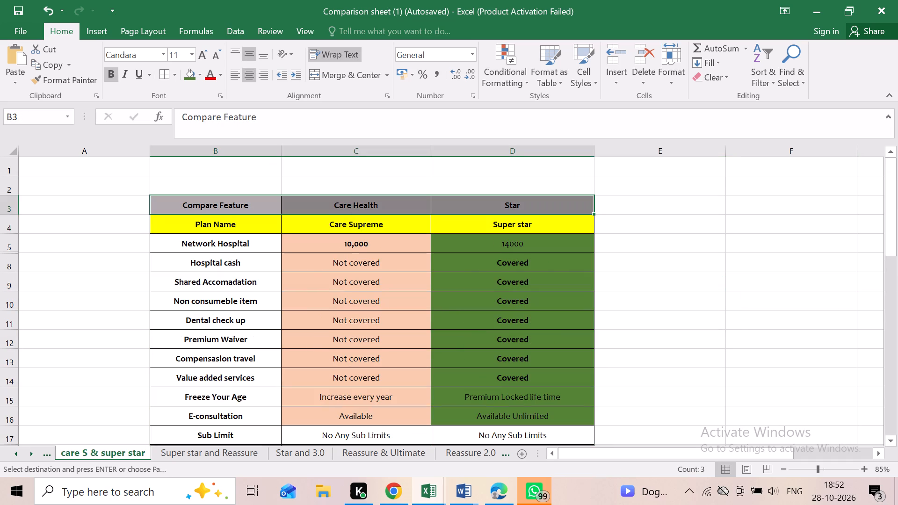
pyautogui.hotkey('ctrl', 'shift', 'Down')
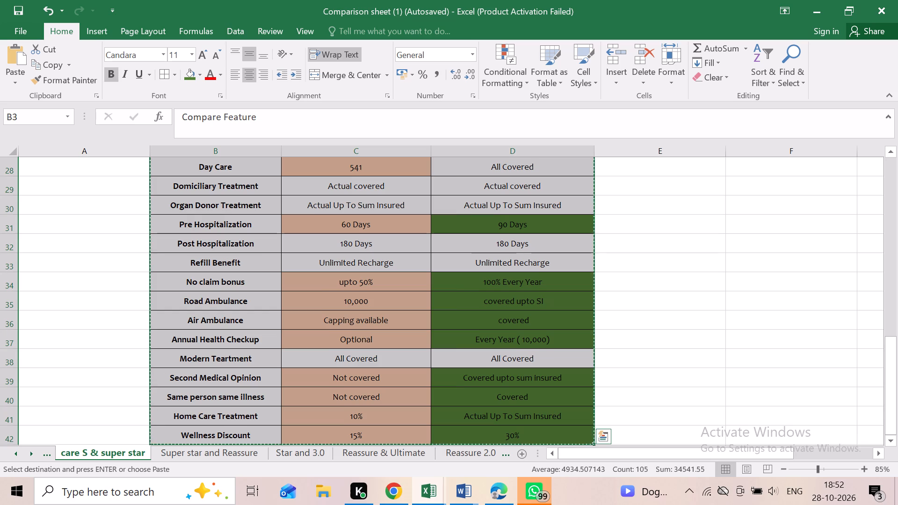
pyautogui.hotkey('ctrl', 'c')
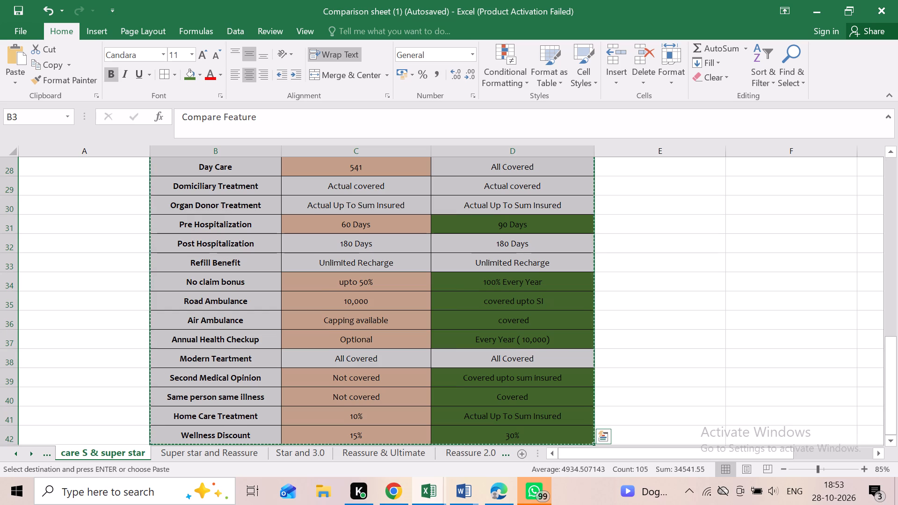
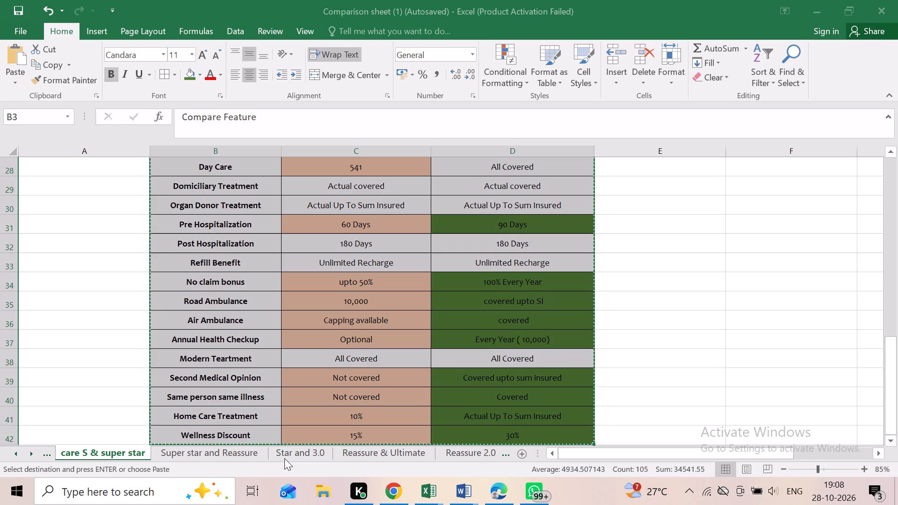
# Look through the workbook's comparison sheets for a table pairing Aditya Birla's Active one VYTL with Niva's Reassure 2.0.
pyautogui.click(284, 457)
pyautogui.click(258, 457)
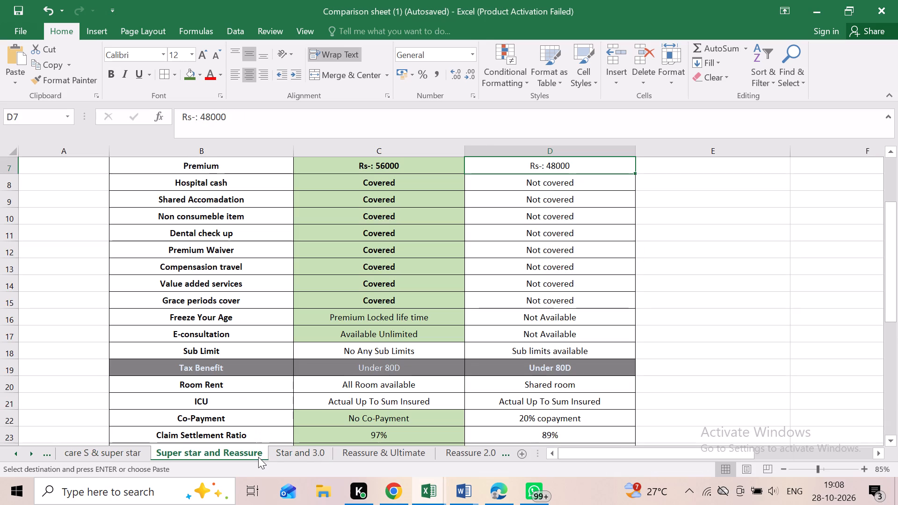
pyautogui.click(369, 453)
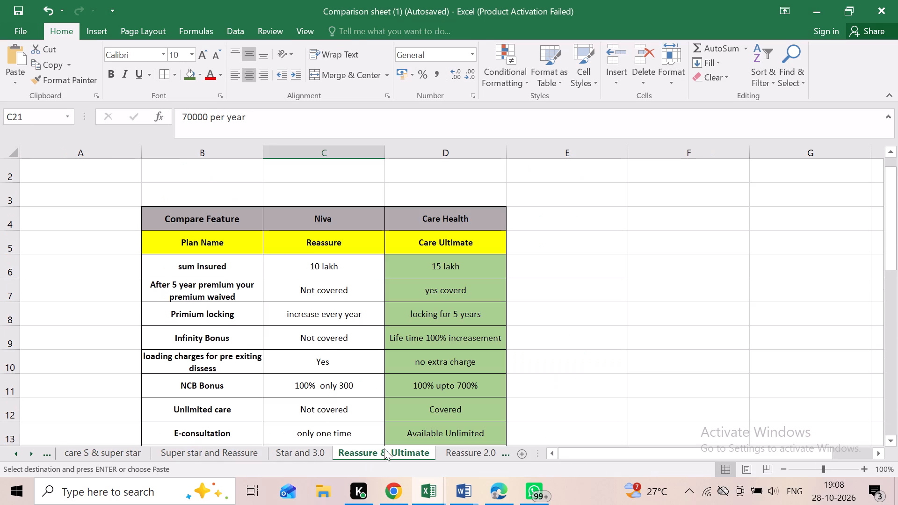
pyautogui.click(41, 455)
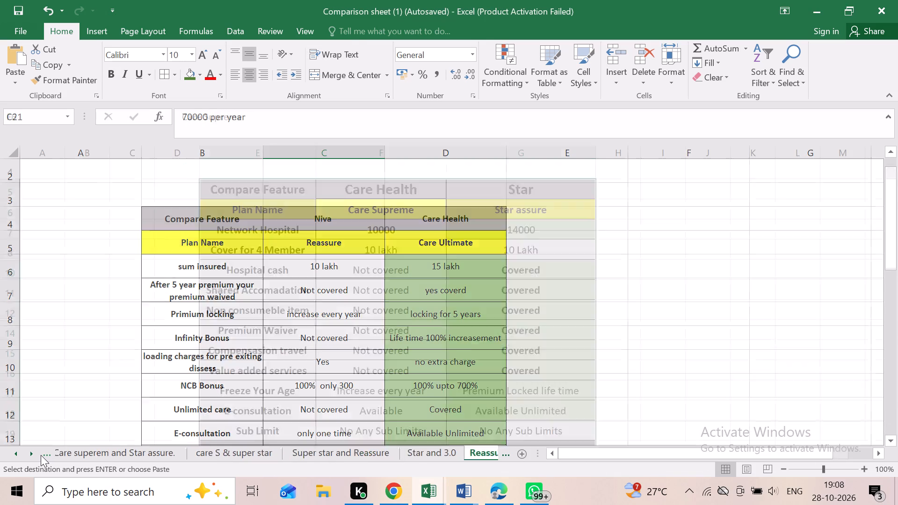
pyautogui.click(41, 455)
pyautogui.click(41, 455)
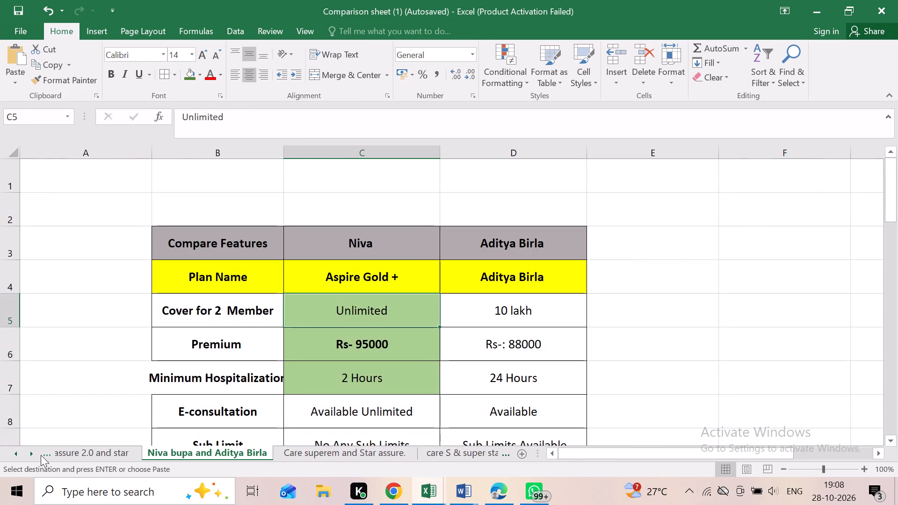
pyautogui.click(41, 455)
pyautogui.click(41, 455)
pyautogui.click(41, 455)
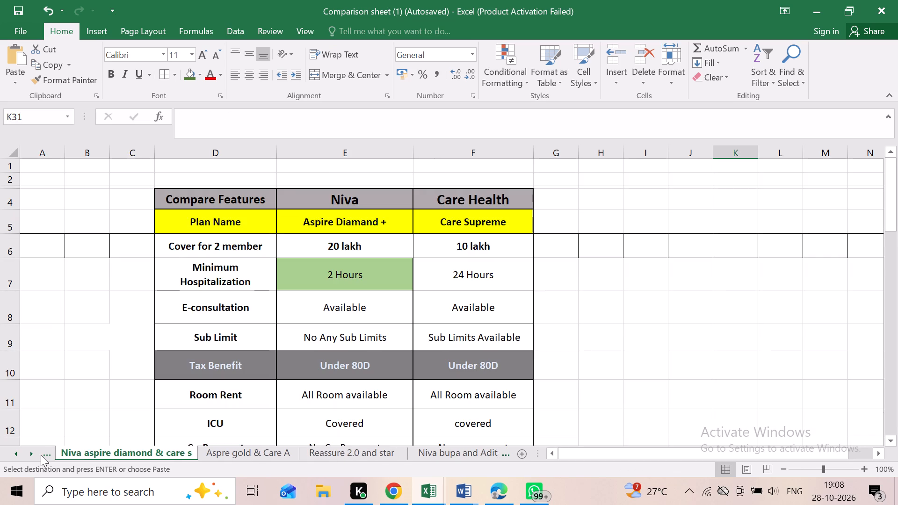
pyautogui.click(458, 454)
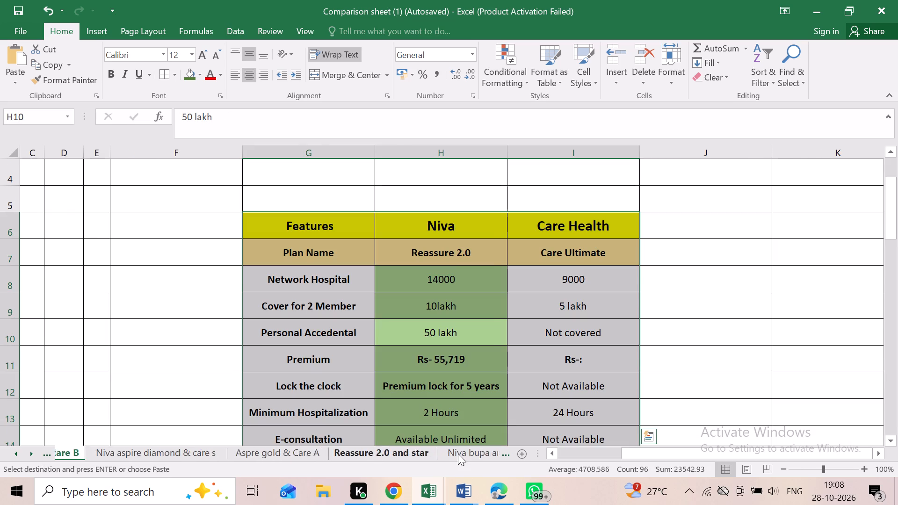
pyautogui.click(474, 452)
pyautogui.click(474, 452)
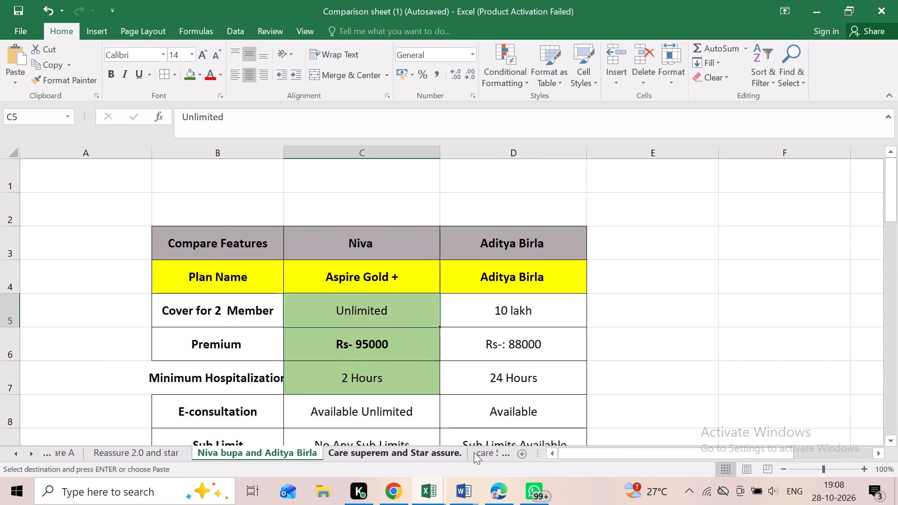
pyautogui.click(474, 452)
pyautogui.click(474, 452)
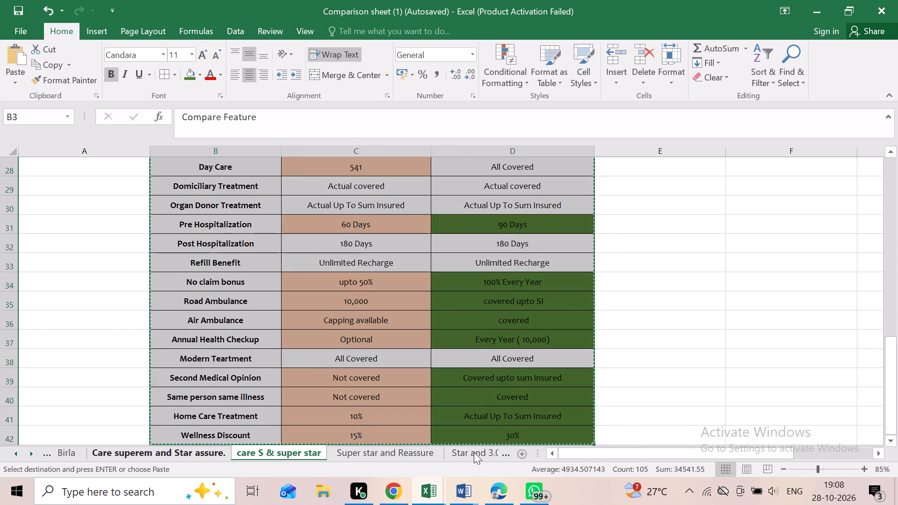
pyautogui.click(474, 452)
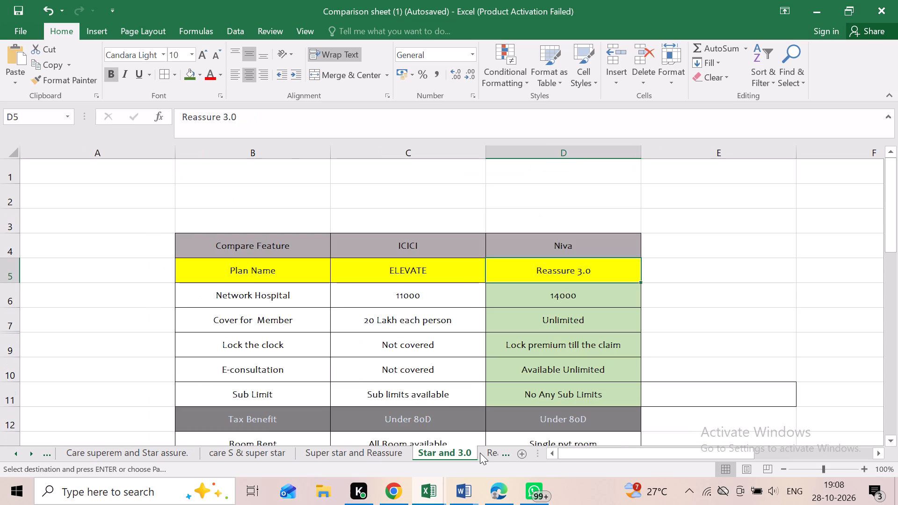
pyautogui.click(481, 453)
pyautogui.click(481, 453)
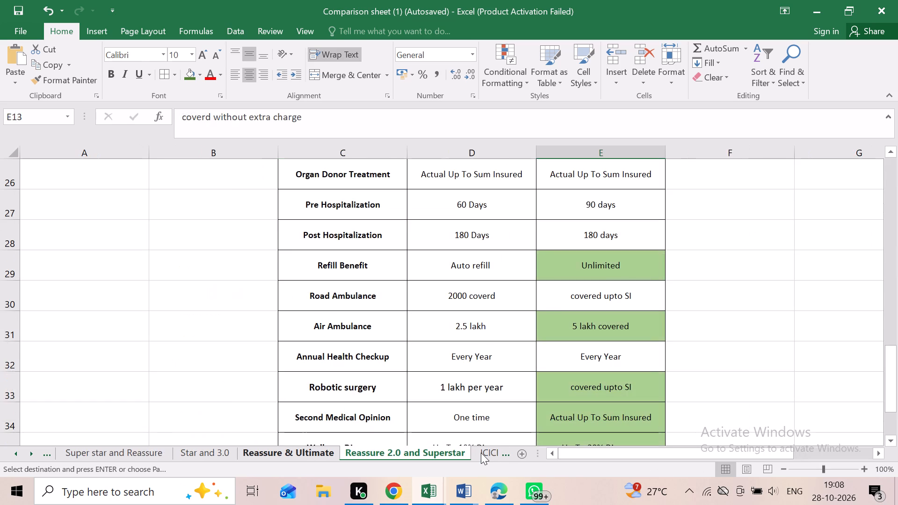
pyautogui.click(481, 453)
pyautogui.click(481, 453)
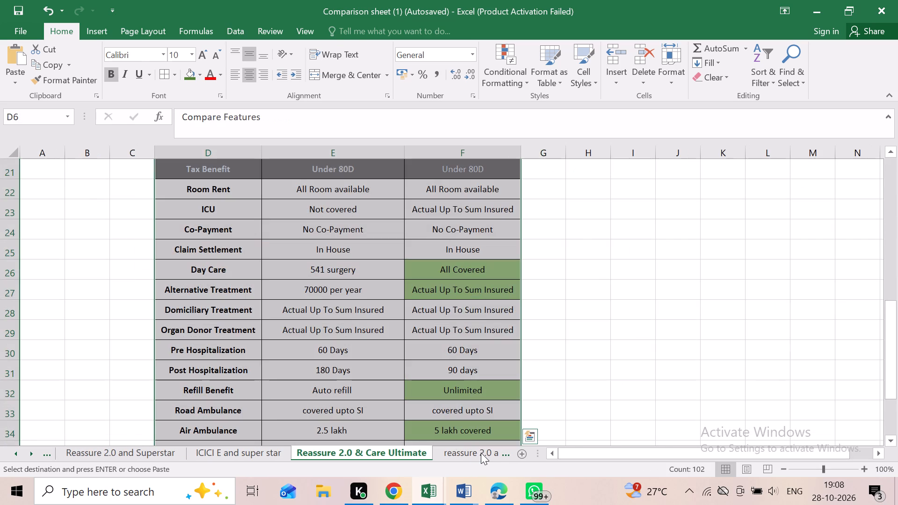
pyautogui.click(481, 453)
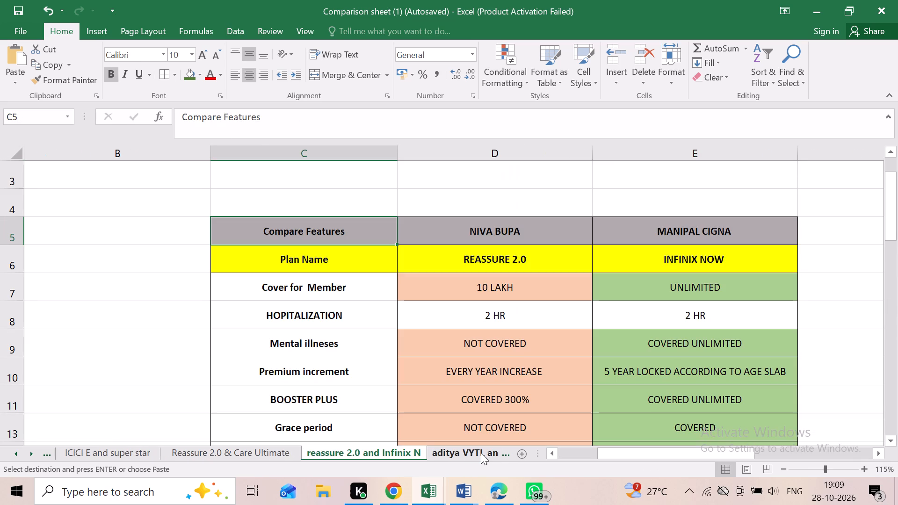
pyautogui.click(481, 453)
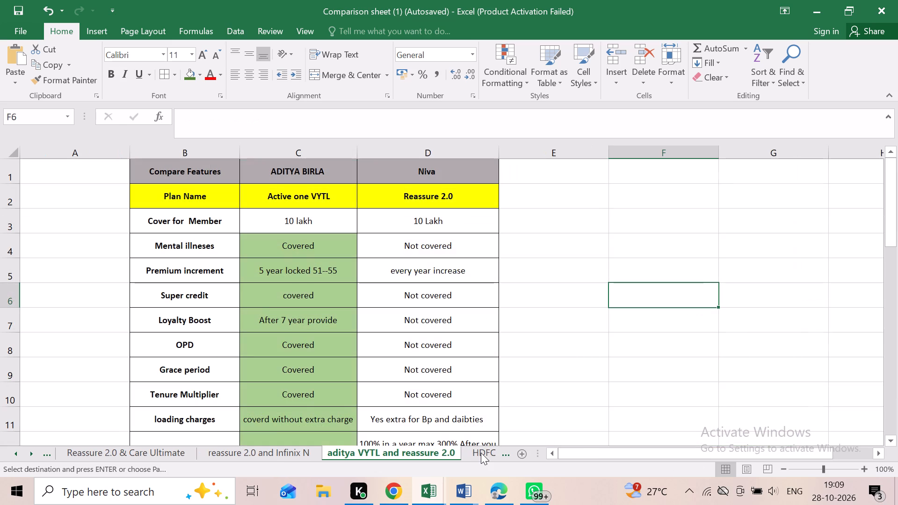
pyautogui.click(481, 453)
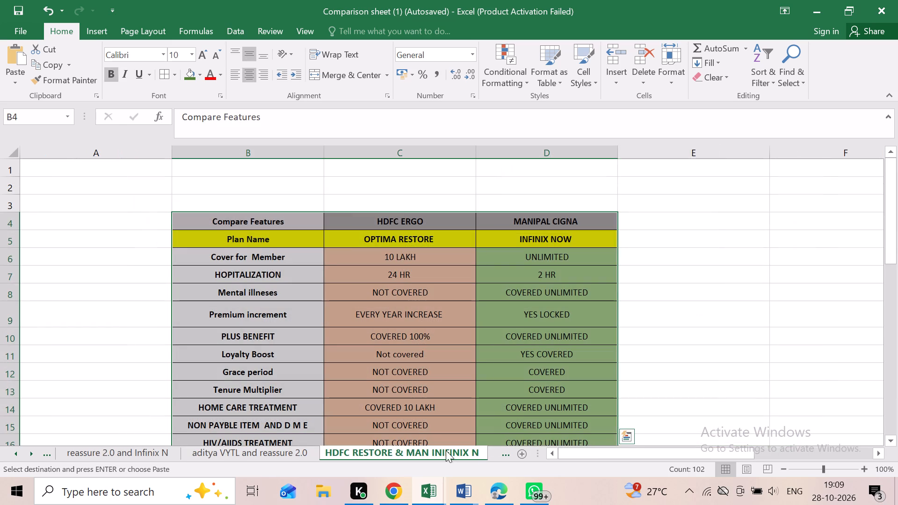
# Move the aditya VYTL and reassure 2.0 sheet ahead of the reassure 2.0 and Infinix N sheet.
pyautogui.click(257, 454)
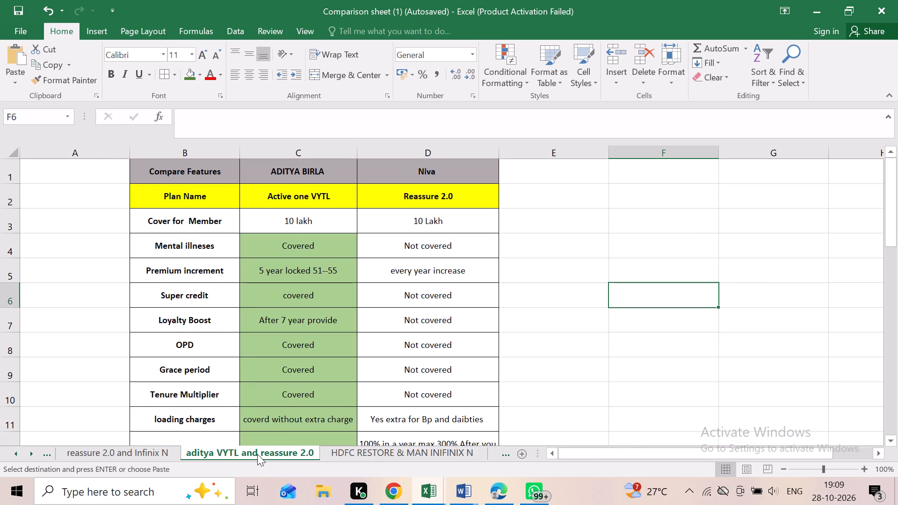
pyautogui.moveTo(257, 454); pyautogui.dragTo(110, 332)
pyautogui.moveTo(110, 332); pyautogui.dragTo(147, 454)
pyautogui.click(147, 454)
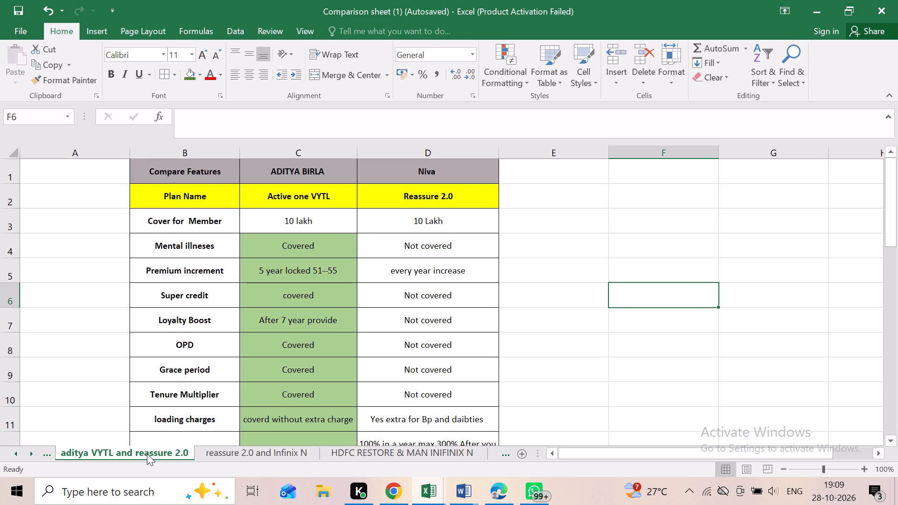
# Copy the entire comparison table from the aditya VYTL and reassure 2.0 sheet.
pyautogui.click(232, 453)
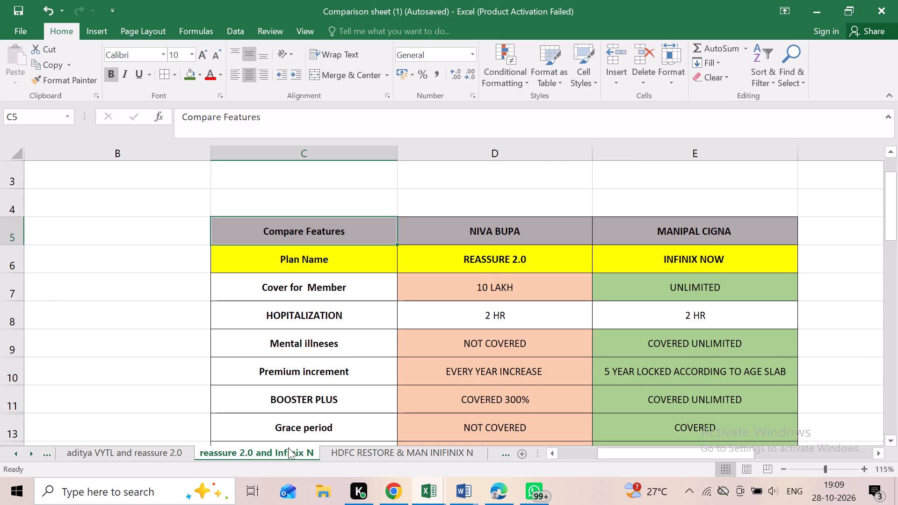
pyautogui.click(159, 447)
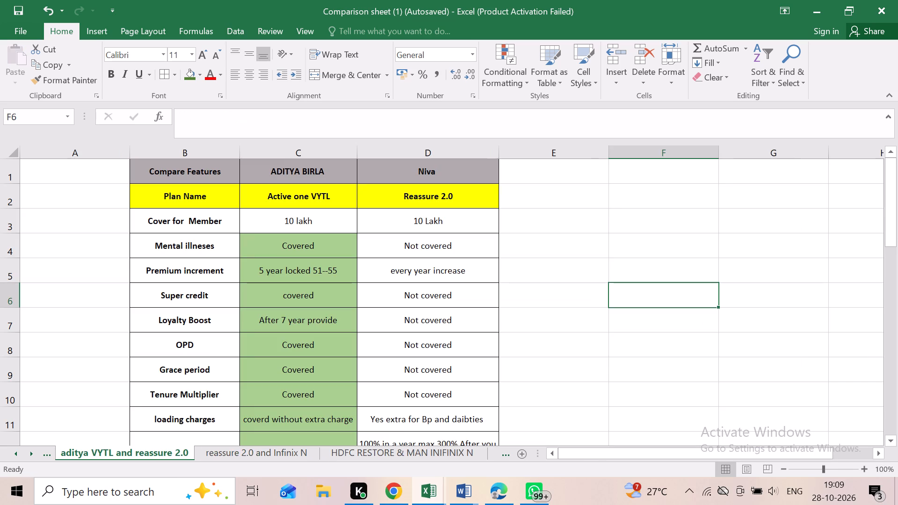
pyautogui.click(268, 354)
pyautogui.hotkey('ctrl', 'a')
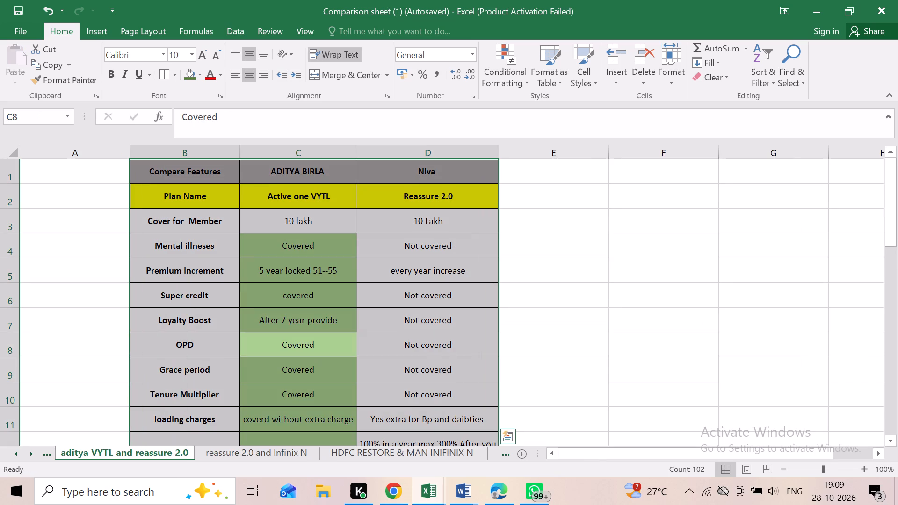
pyautogui.hotkey('ctrl', 'c')
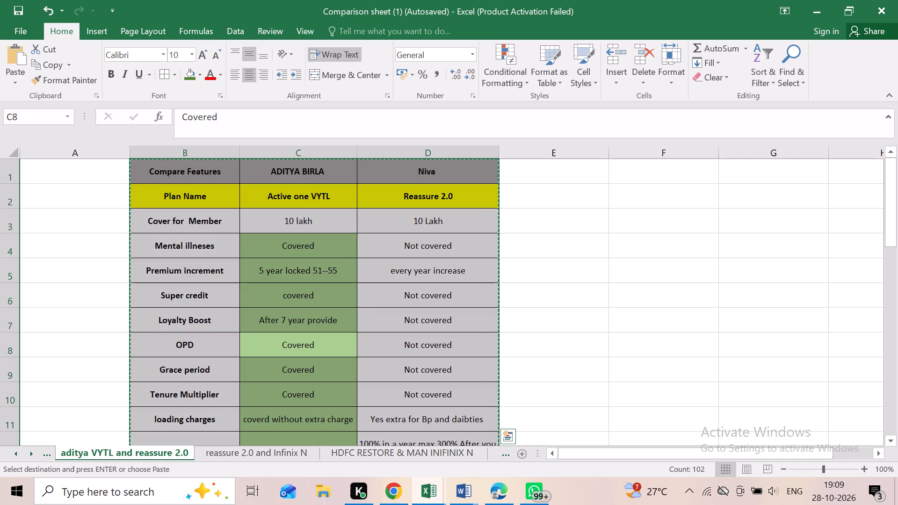
# Add a new sheet and paste the copied comparison table starting at cell B3.
pyautogui.click(521, 454)
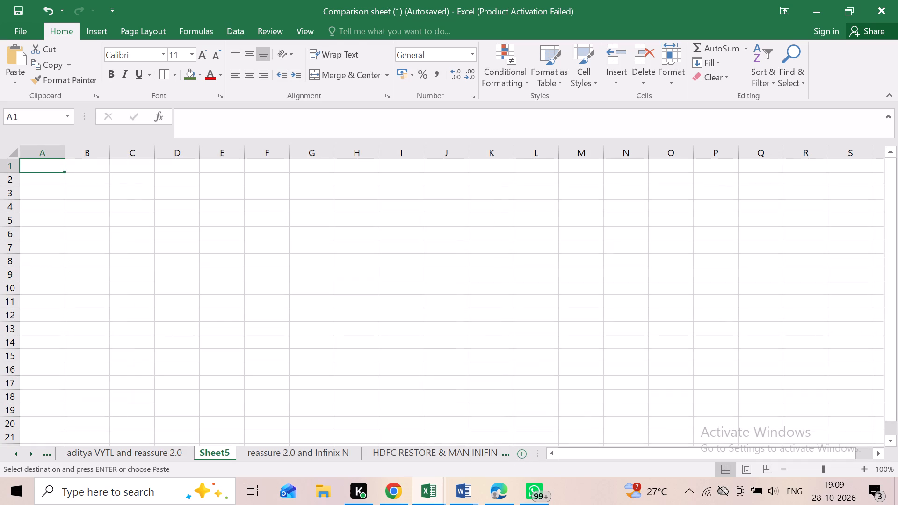
pyautogui.click(102, 195)
pyautogui.hotkey('ctrl', 'v')
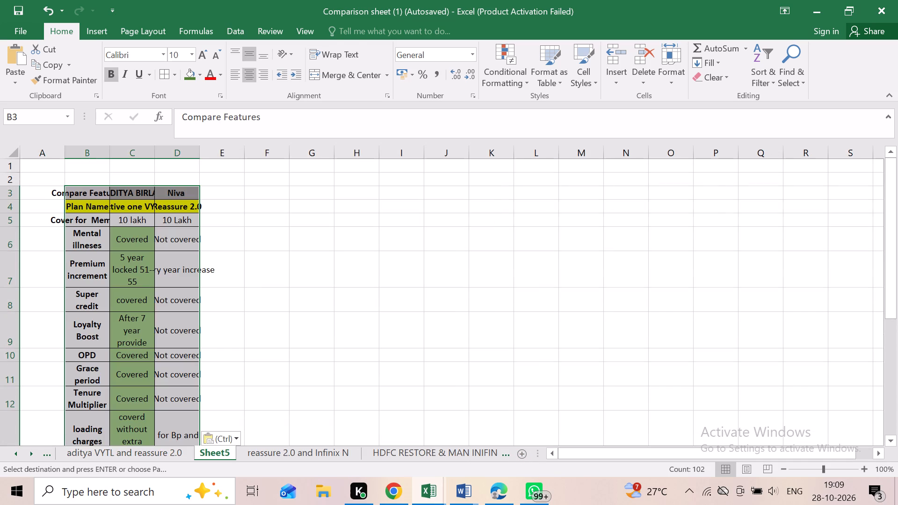
# Widen all columns of the new sheet equally to fit the table text and give all rows one uniform height.
pyautogui.click(14, 150)
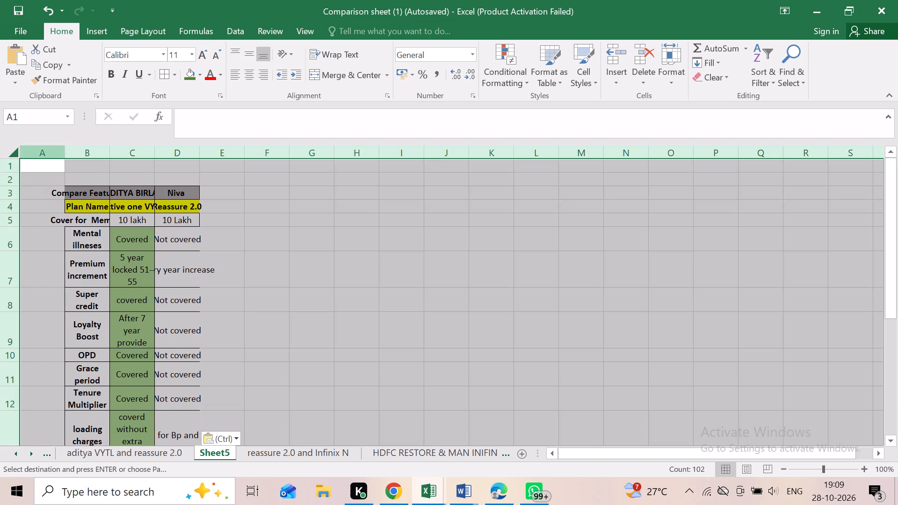
pyautogui.moveTo(110, 152); pyautogui.dragTo(201, 152)
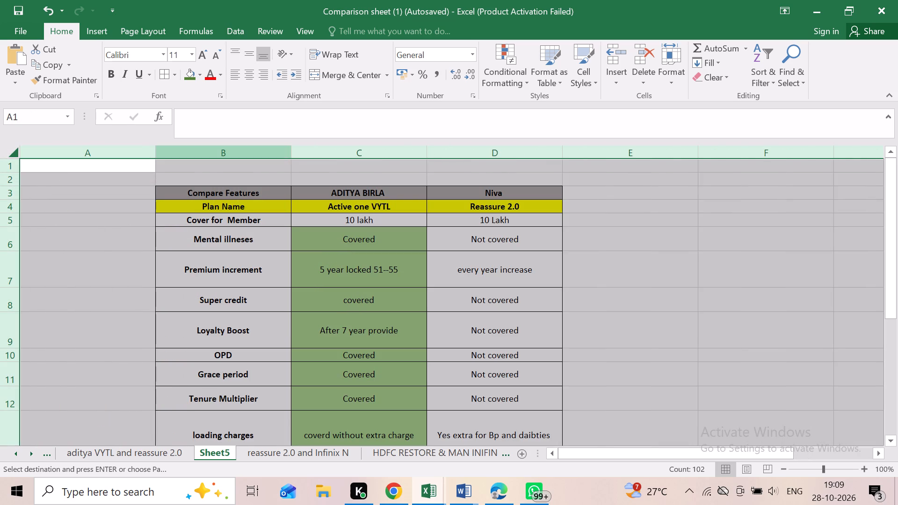
pyautogui.moveTo(295, 151); pyautogui.dragTo(366, 163)
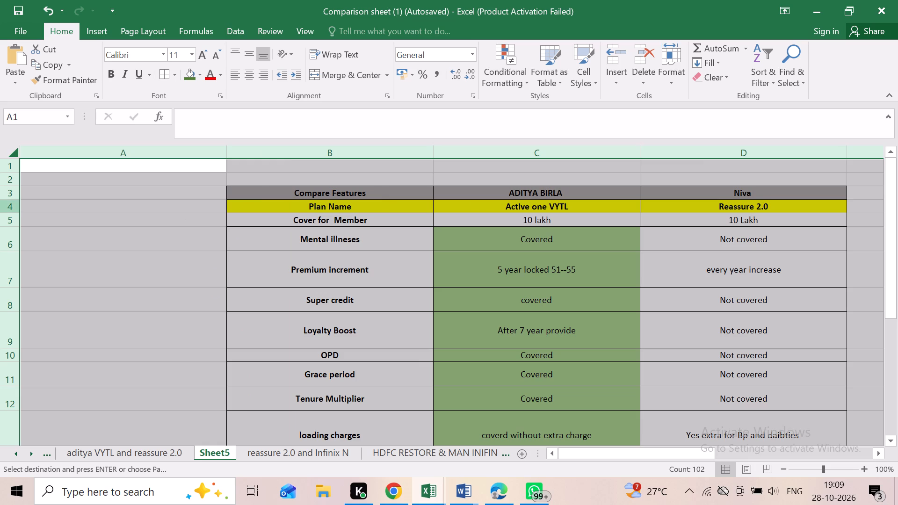
pyautogui.moveTo(18, 186); pyautogui.dragTo(18, 191)
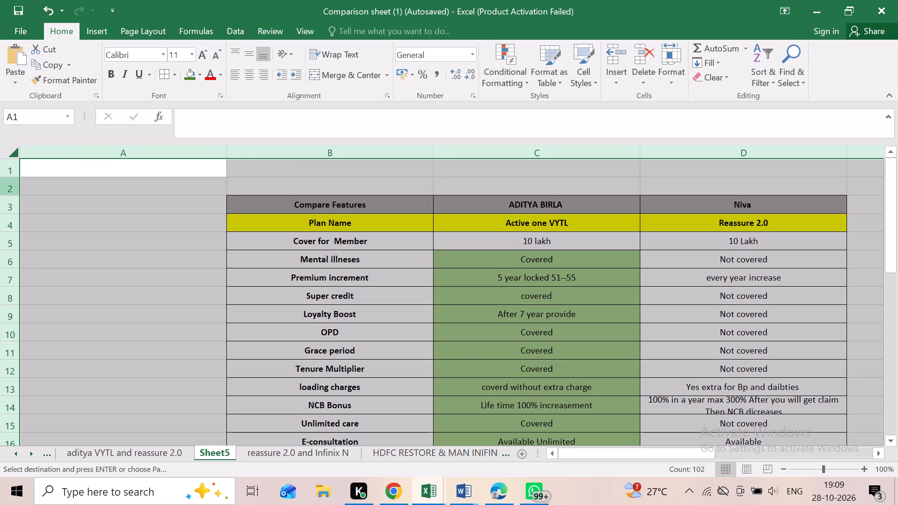
# Narrow the empty column A to a slim margin beside the comparison table.
pyautogui.click(500, 283)
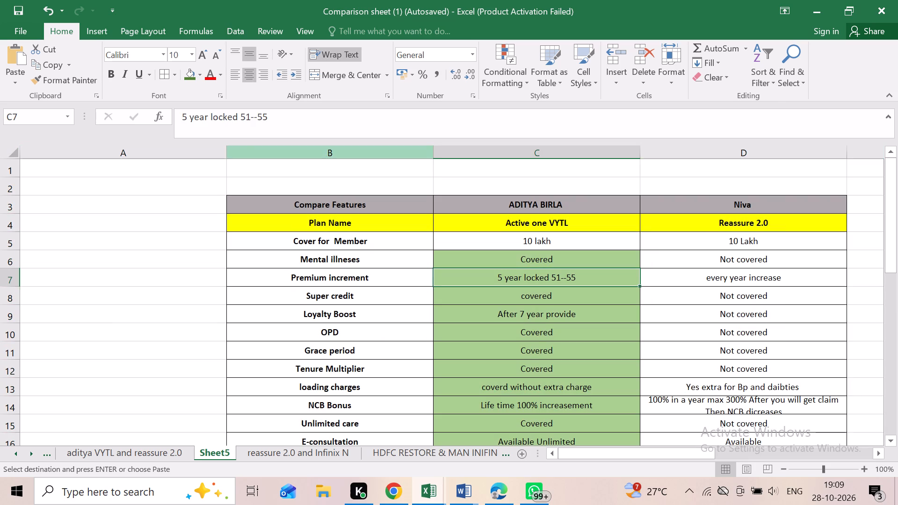
pyautogui.moveTo(228, 155); pyautogui.dragTo(50, 169)
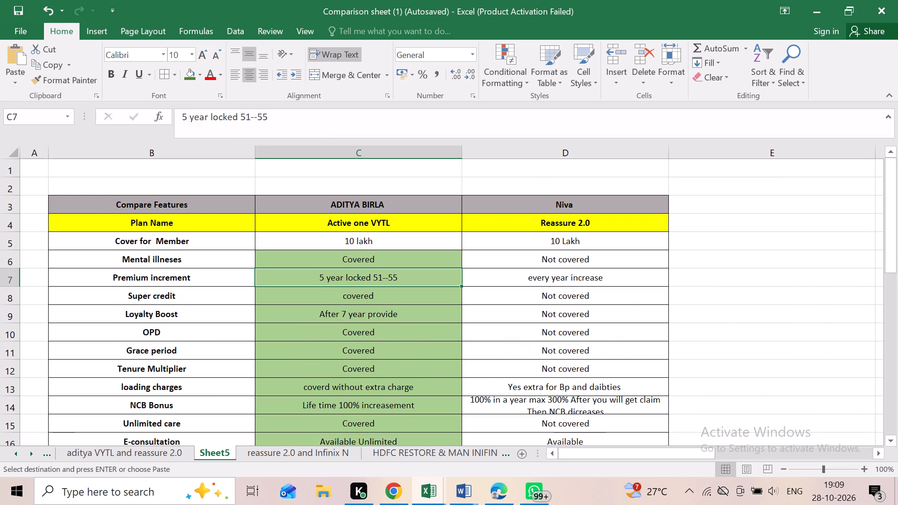
# Insert a copy of the Niva Reassure 2.0 column (D) before the ADITYA BIRLA column (C).
pyautogui.click(553, 152)
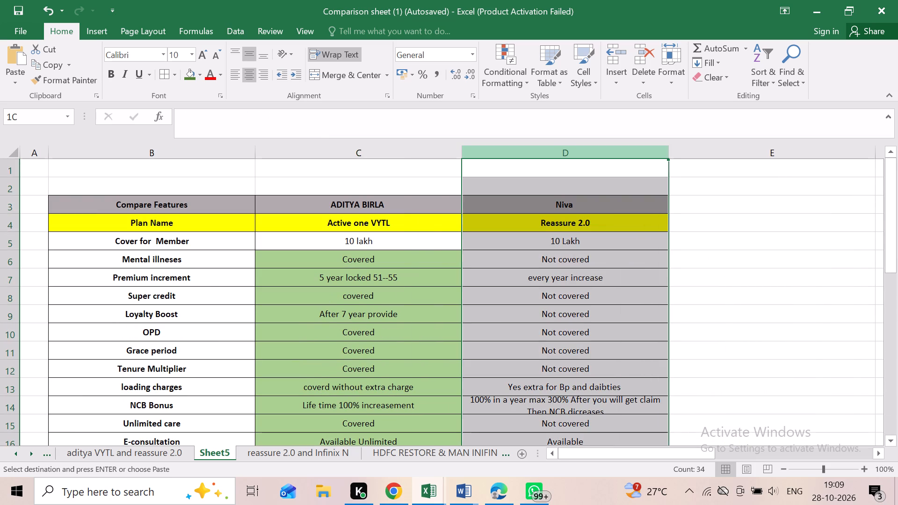
pyautogui.hotkey('ctrl', 'c')
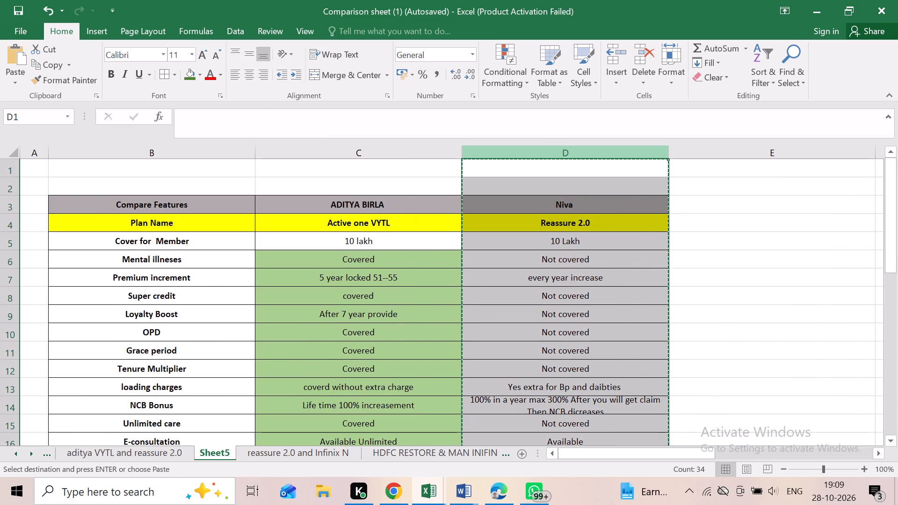
pyautogui.click(357, 155)
pyautogui.rightClick(357, 155)
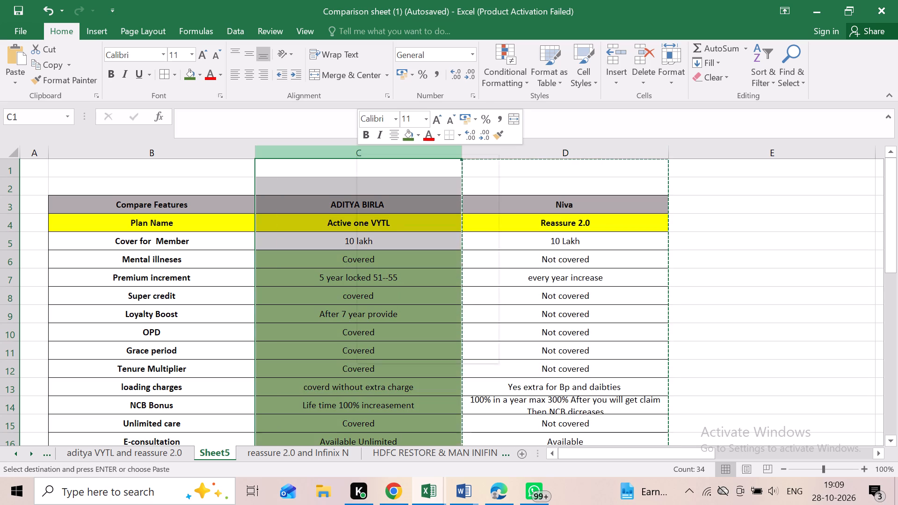
pyautogui.click(408, 256)
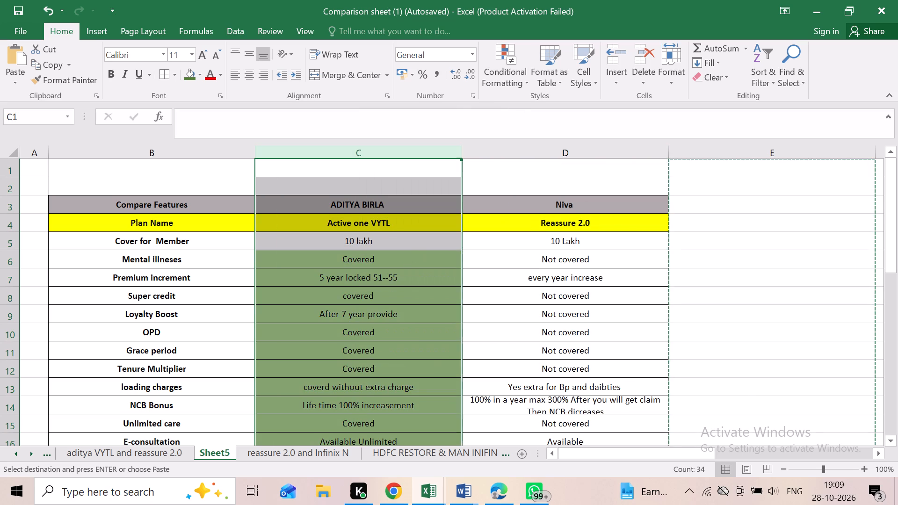
# Clear the contents of the duplicate Niva Reassure 2.0 column (E).
pyautogui.click(772, 150)
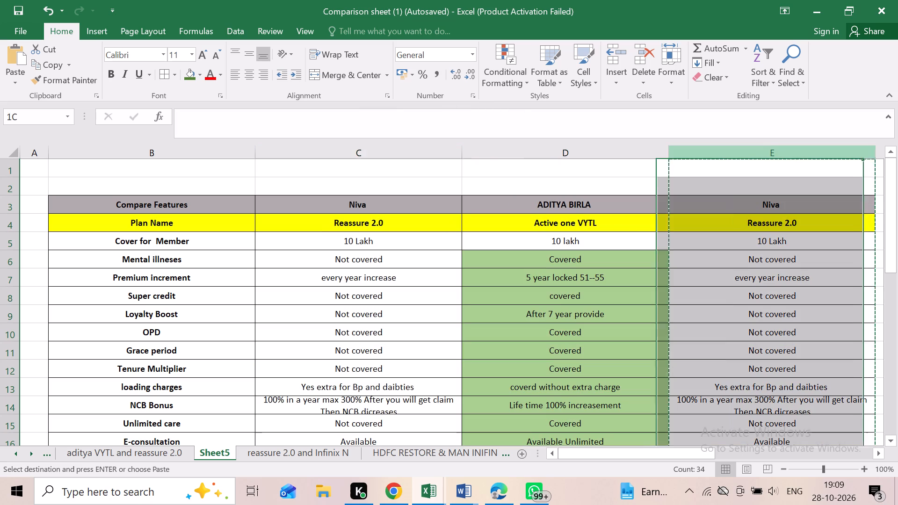
pyautogui.press('Delete')
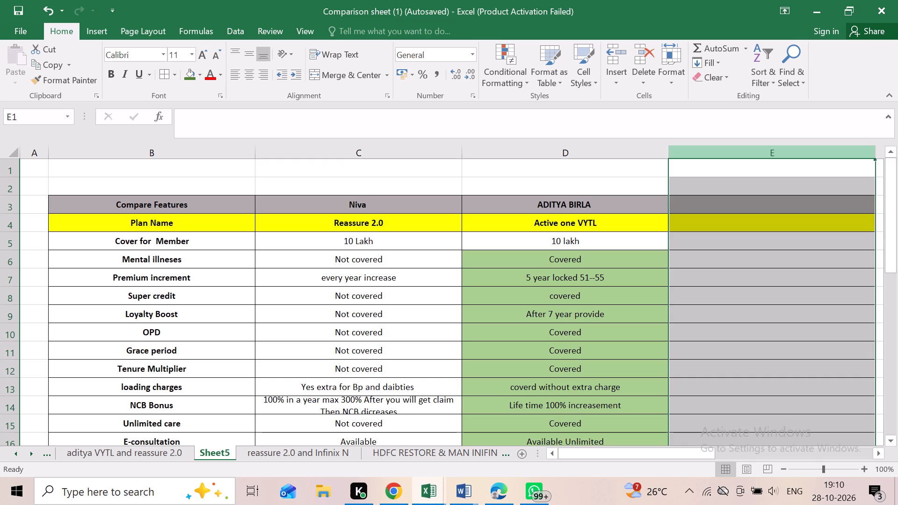
# Delete the emptied column E beside the comparison table.
pyautogui.rightClick(772, 150)
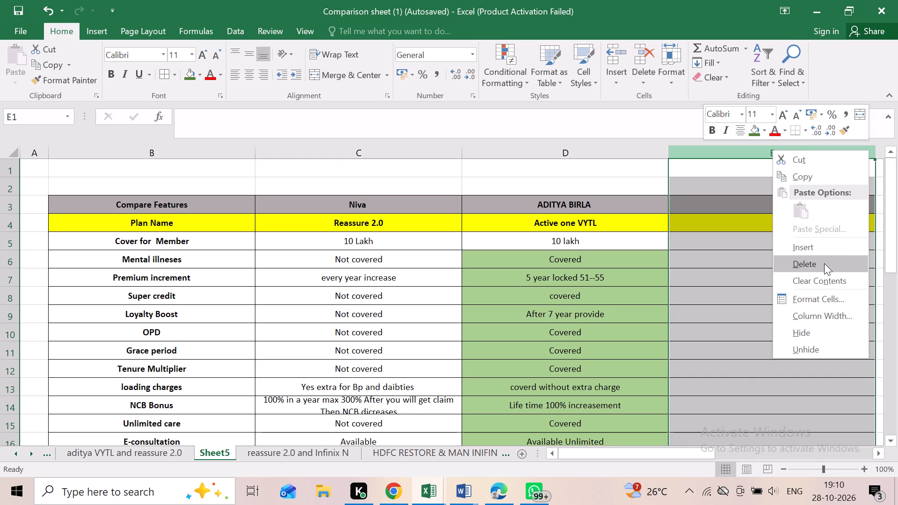
pyautogui.click(824, 265)
pyautogui.click(340, 235)
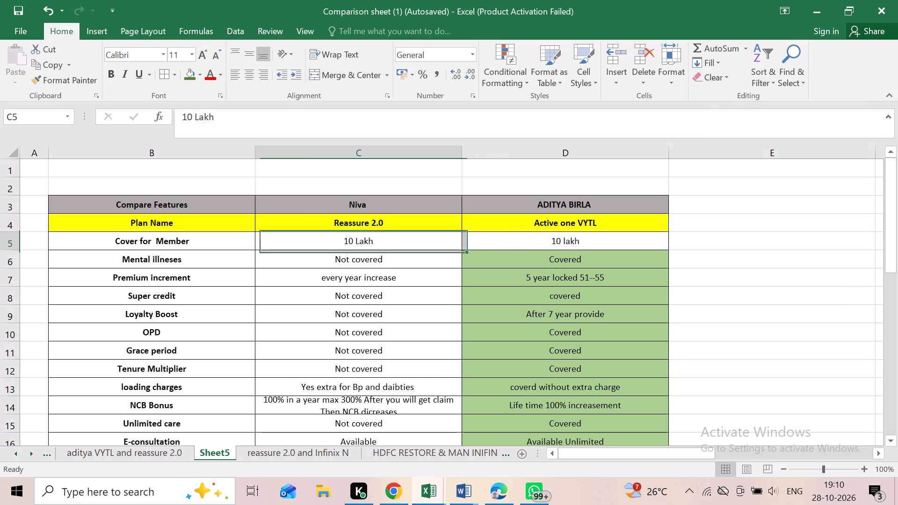
# Replace the company header Niva in column C with Care.
pyautogui.click(373, 205)
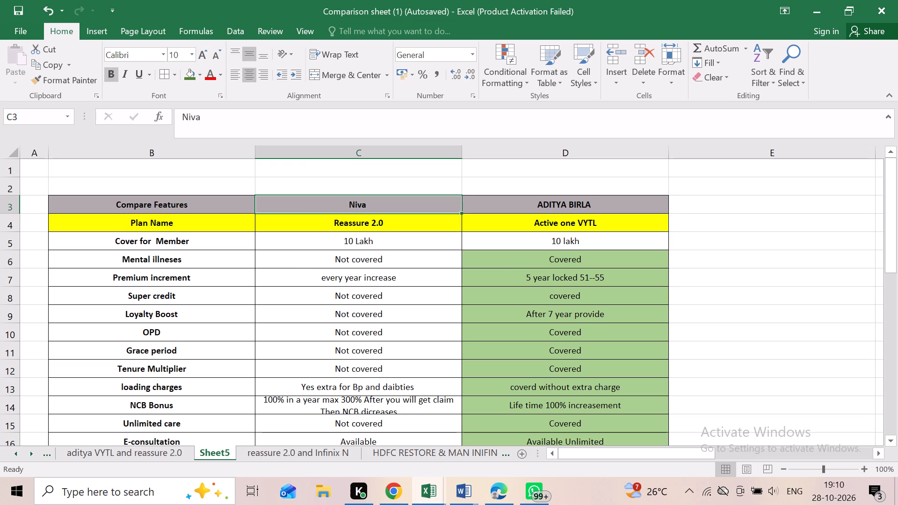
pyautogui.hotkey('shift', 'a')
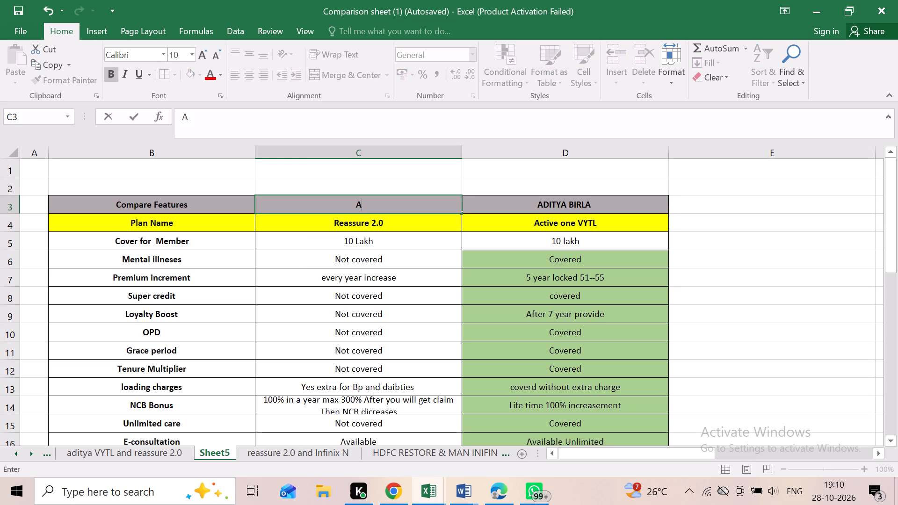
pyautogui.write('dity')
pyautogui.press('BackSpace')
pyautogui.press('BackSpace')
pyautogui.press('BackSpace')
pyautogui.press('BackSpace')
pyautogui.press('BackSpace')
pyautogui.press('BackSpace')
pyautogui.press('BackSpace')
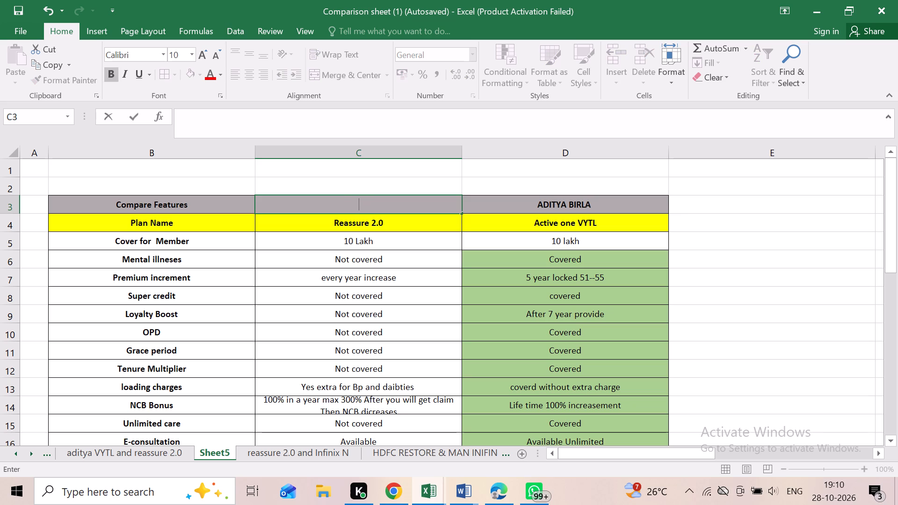
pyautogui.write('Care supreme')
pyautogui.press('space')
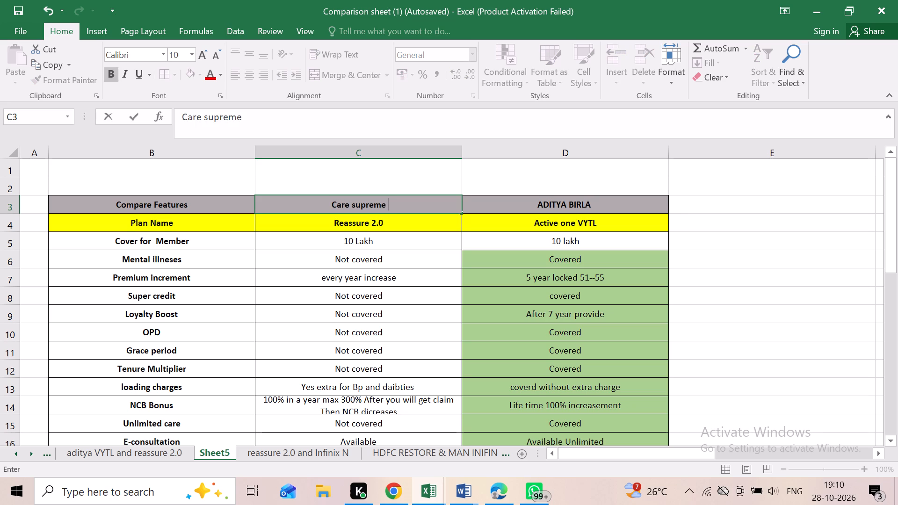
pyautogui.click(362, 233)
pyautogui.click(360, 225)
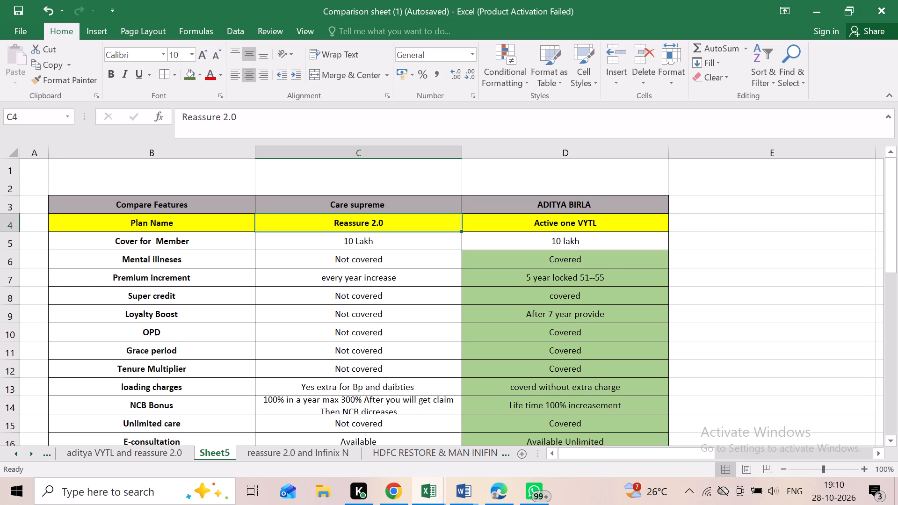
pyautogui.click(358, 209)
pyautogui.click(358, 209)
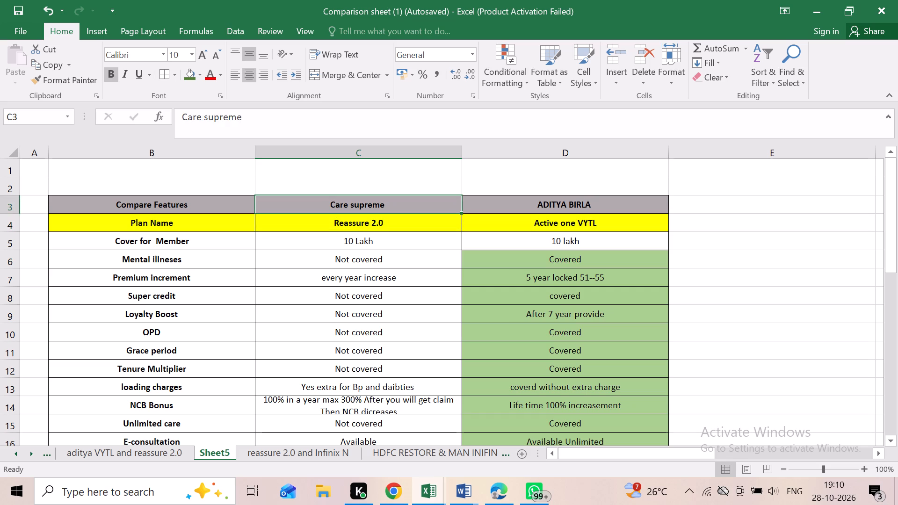
pyautogui.tripleClick(384, 208)
pyautogui.click(384, 208)
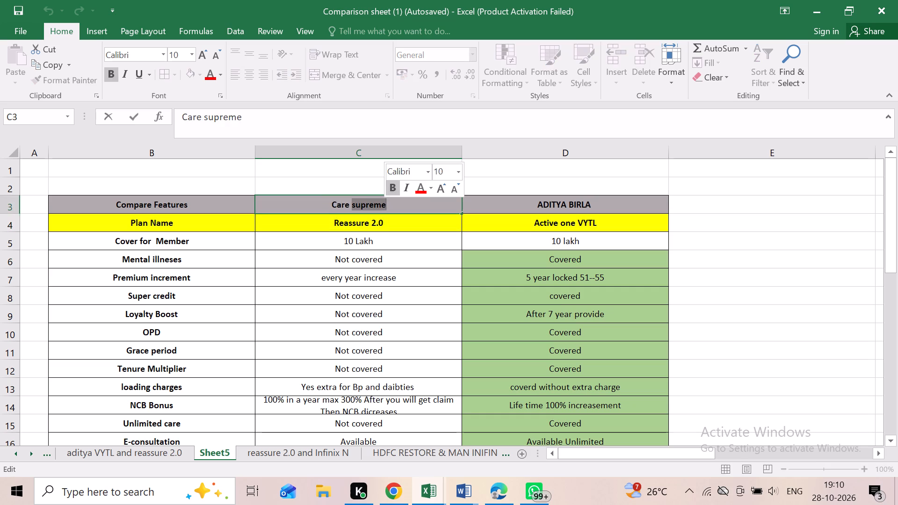
pyautogui.press('BackSpace')
# Set the plan name under the Care header to Care supreme.
pyautogui.click(356, 223)
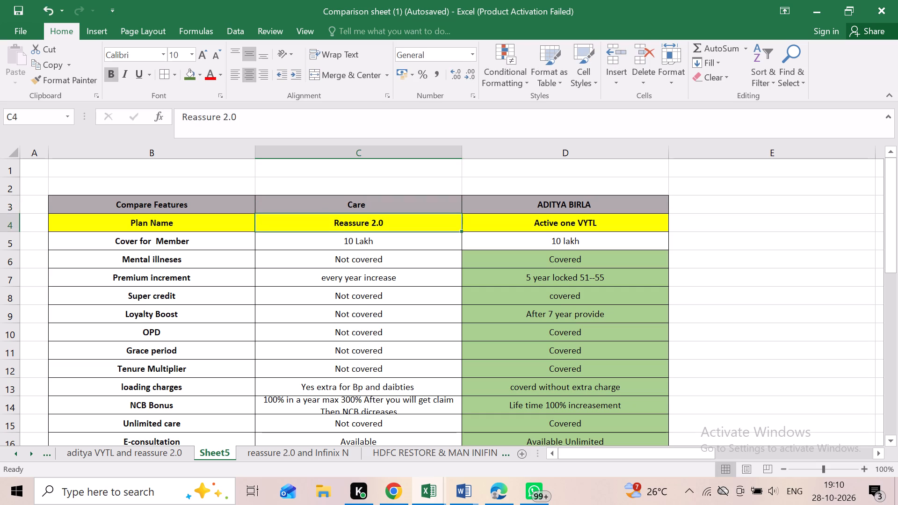
pyautogui.write('Care supreme')
pyautogui.press('space')
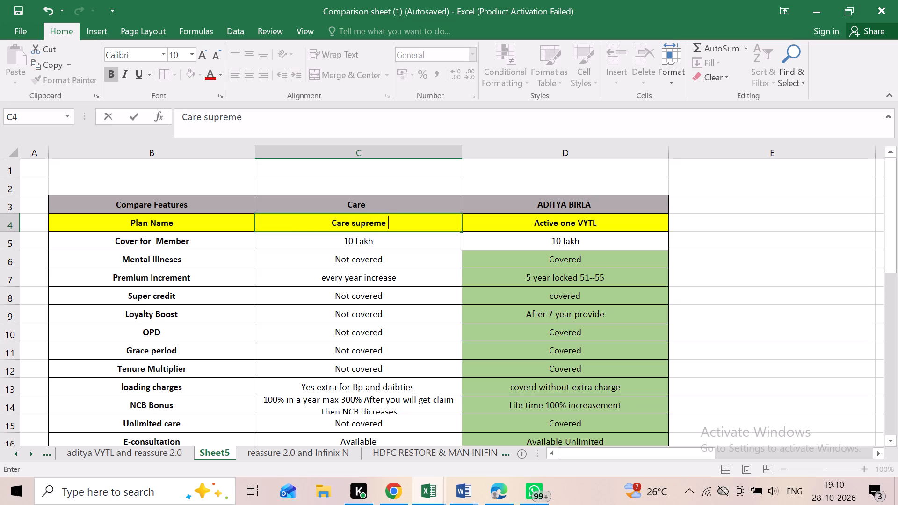
pyautogui.click(399, 243)
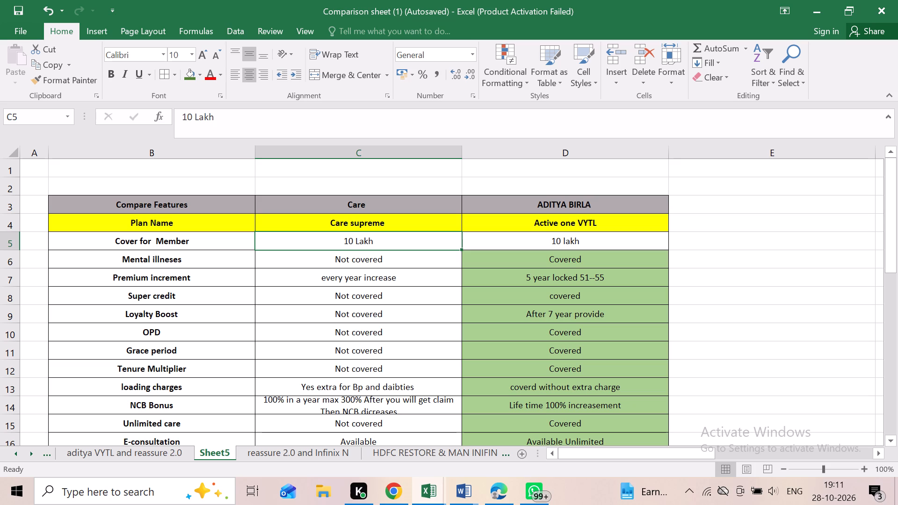
# Review the mental illness and premium increment entries of both plans.
pyautogui.click(188, 261)
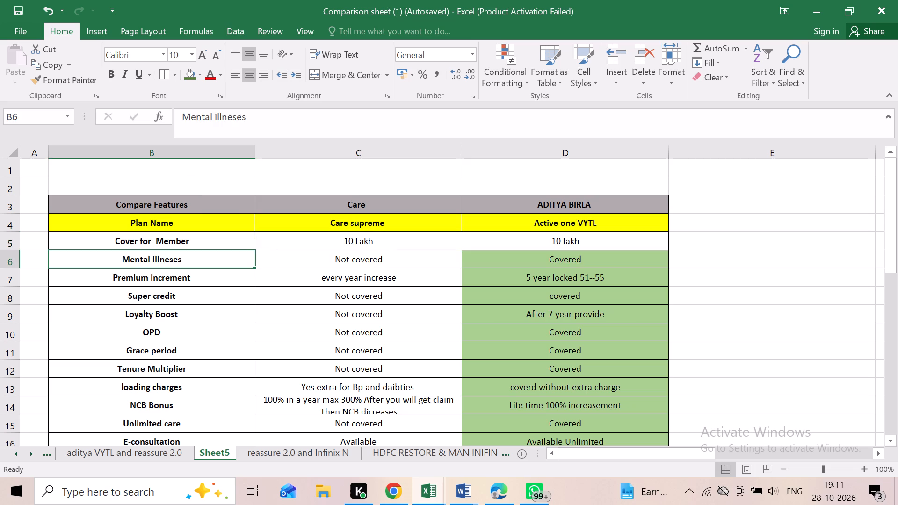
pyautogui.click(364, 252)
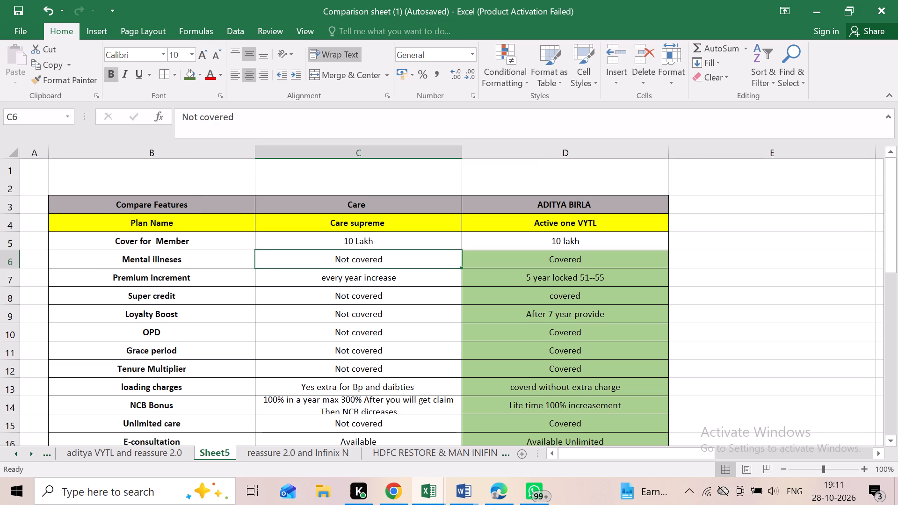
pyautogui.click(498, 263)
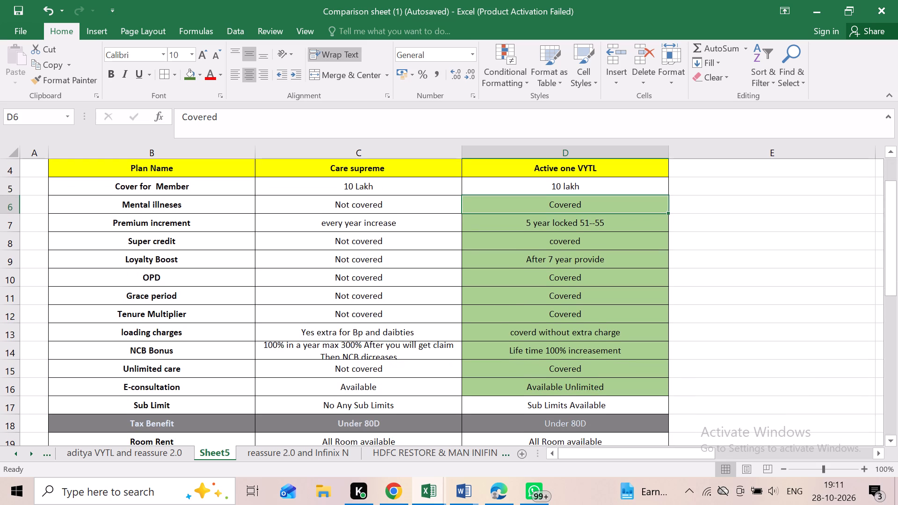
pyautogui.click(230, 222)
pyautogui.click(394, 224)
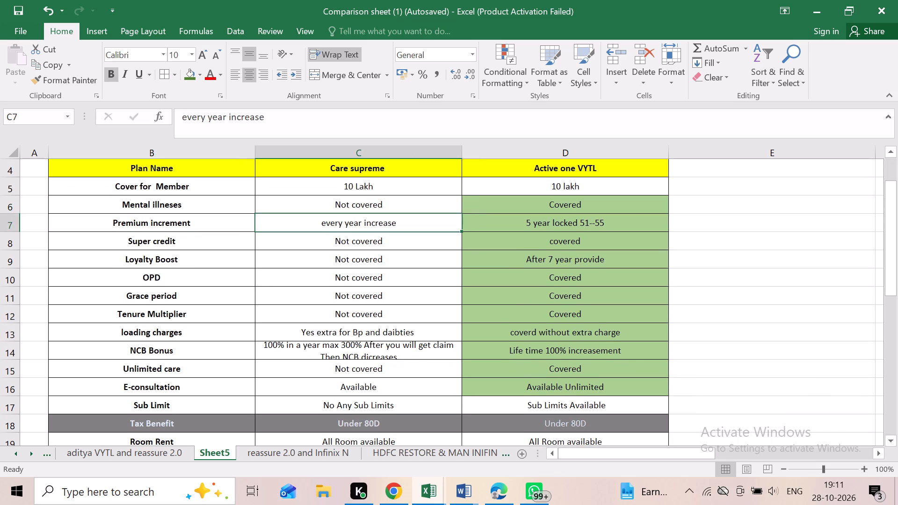
pyautogui.click(533, 225)
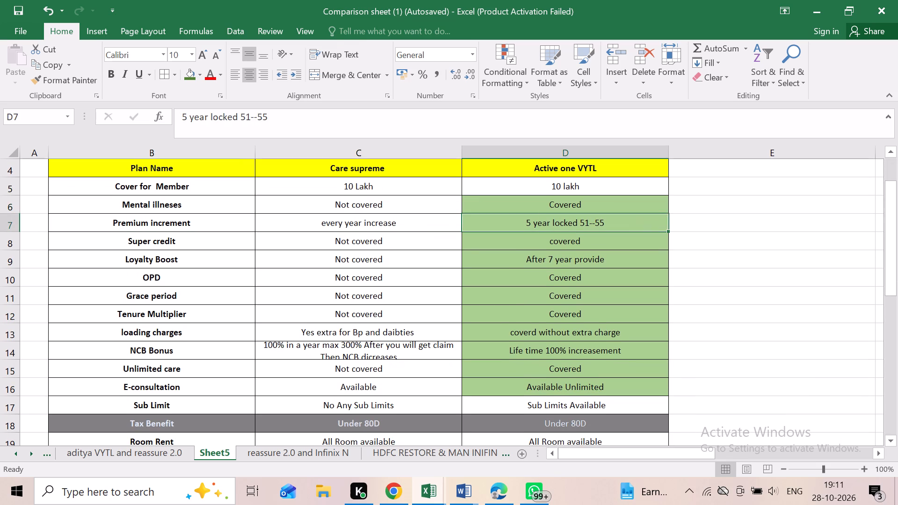
pyautogui.doubleClick(590, 220)
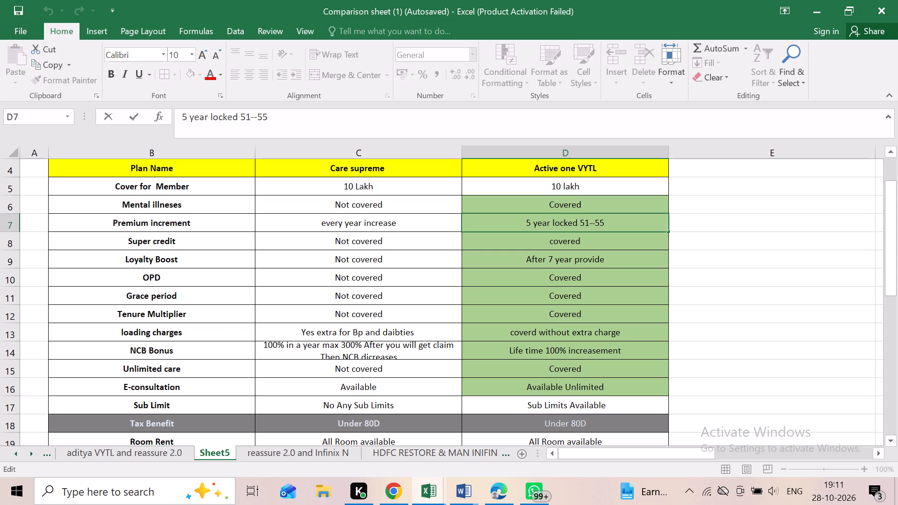
pyautogui.click(397, 222)
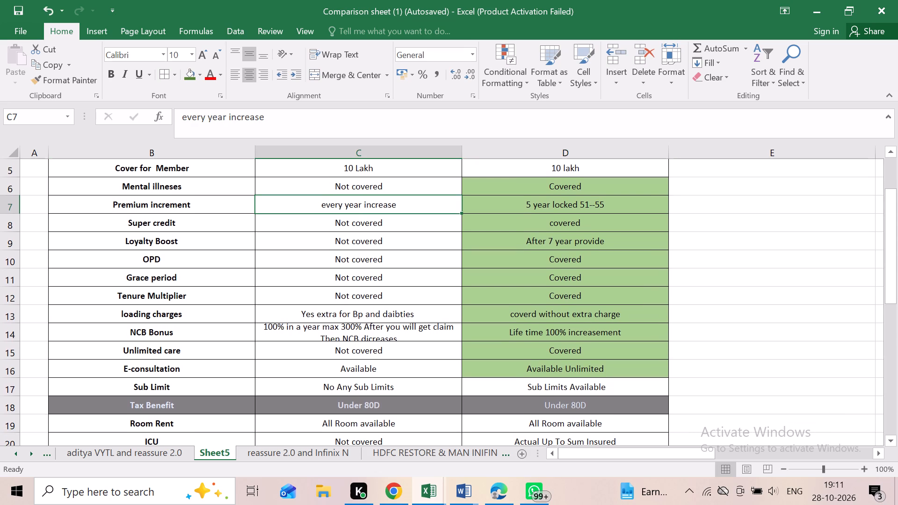
# Hide the OPD row of the comparison table.
pyautogui.click(188, 261)
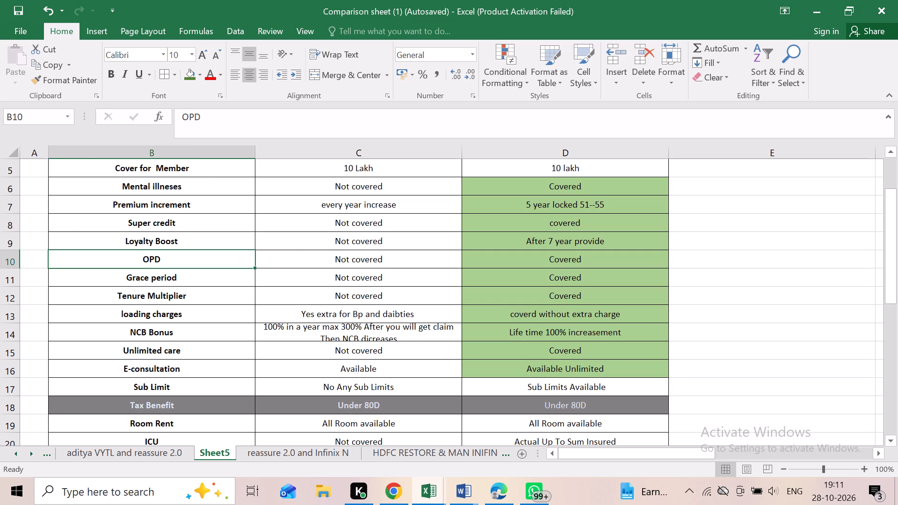
pyautogui.click(16, 260)
pyautogui.rightClick(16, 260)
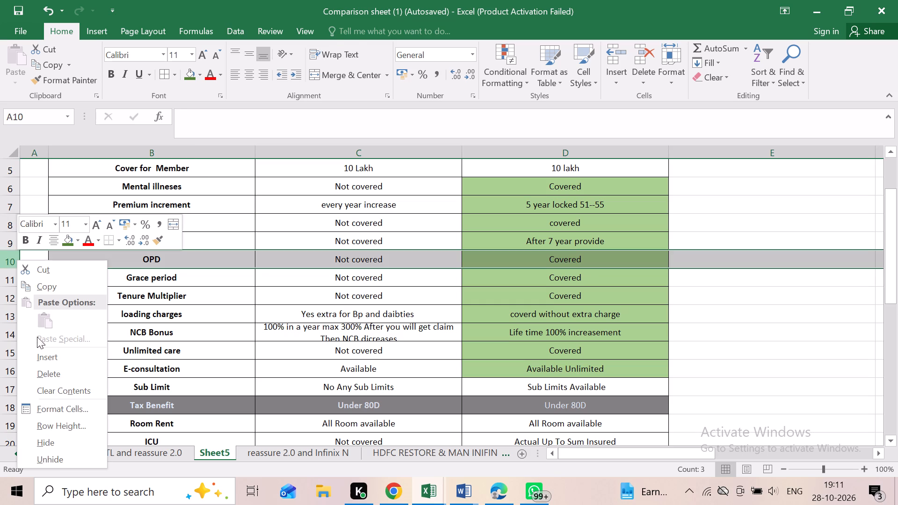
pyautogui.click(56, 440)
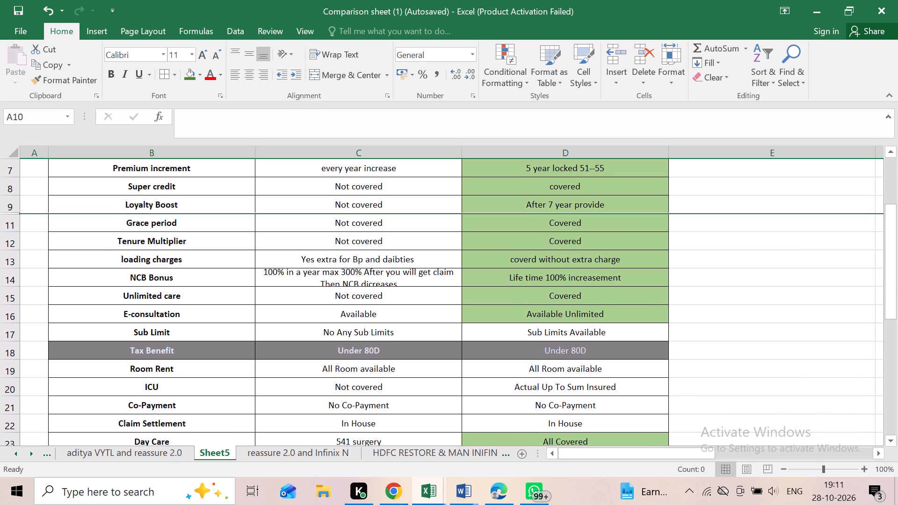
# Increase the height of the NCB Bonus row to fit its two-line text.
pyautogui.moveTo(15, 285); pyautogui.dragTo(20, 297)
pyautogui.click(504, 266)
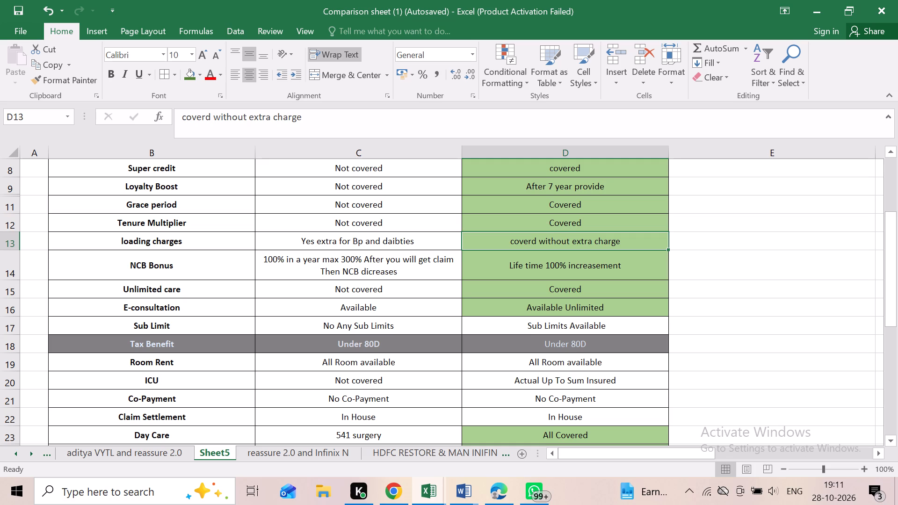
# Change the percentages in Care supreme's NCB Bonus entry to 50% in a year and max 100%.
pyautogui.click(351, 263)
pyautogui.doubleClick(276, 256)
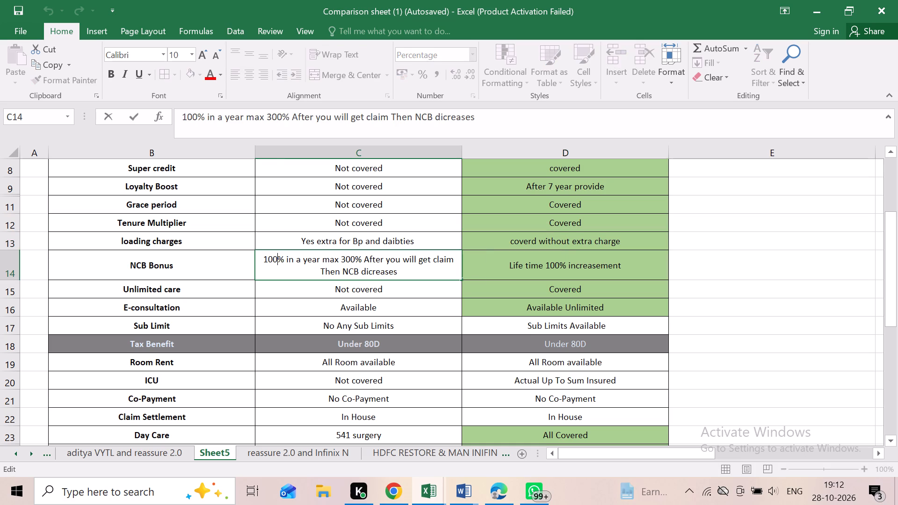
pyautogui.press('BackSpace')
pyautogui.press('BackSpace')
pyautogui.write('50')
pyautogui.press('BackSpace')
pyautogui.press('BackSpace')
pyautogui.press('BackSpace')
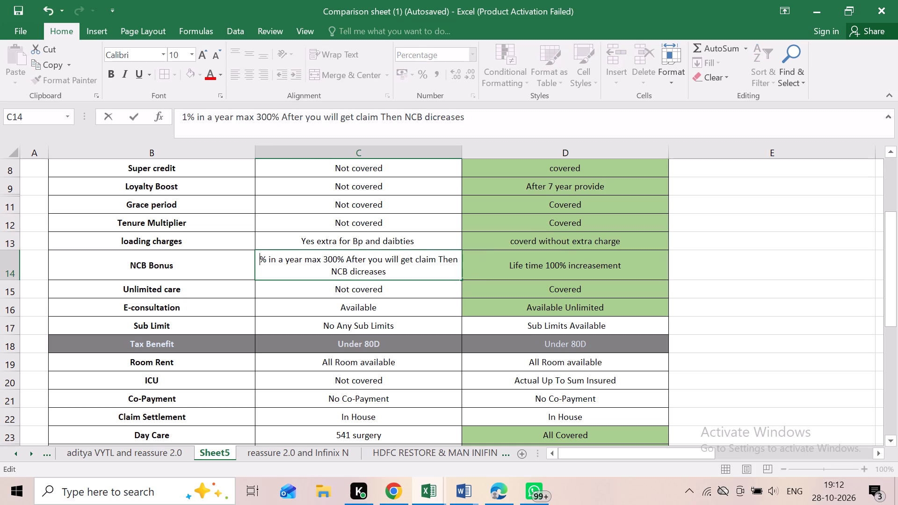
pyautogui.write('50')
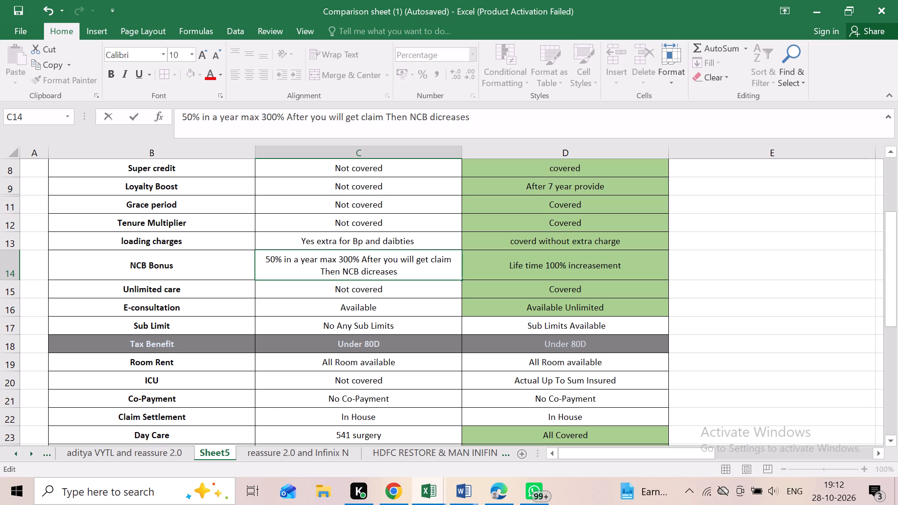
pyautogui.click(342, 257)
pyautogui.press('BackSpace')
pyautogui.press('1')
pyautogui.click(560, 262)
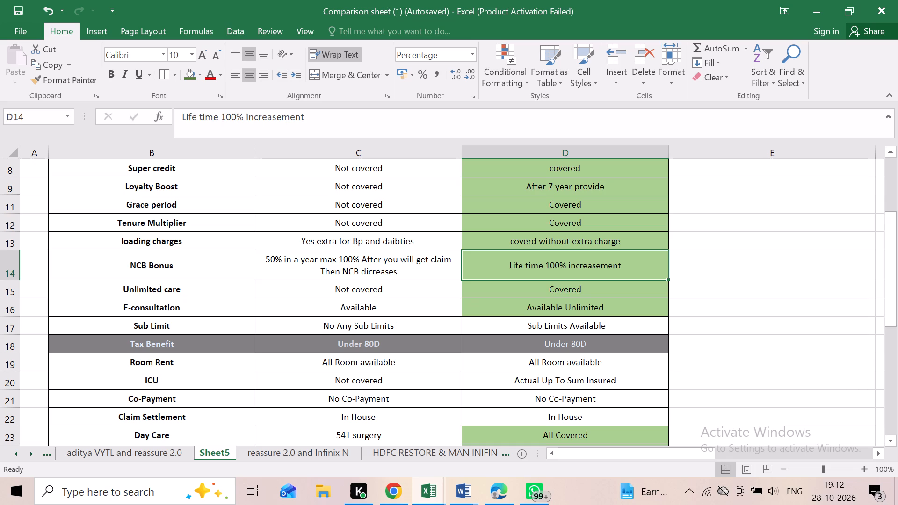
# Rename the NCB Bonus feature label as Super credit.
pyautogui.click(155, 262)
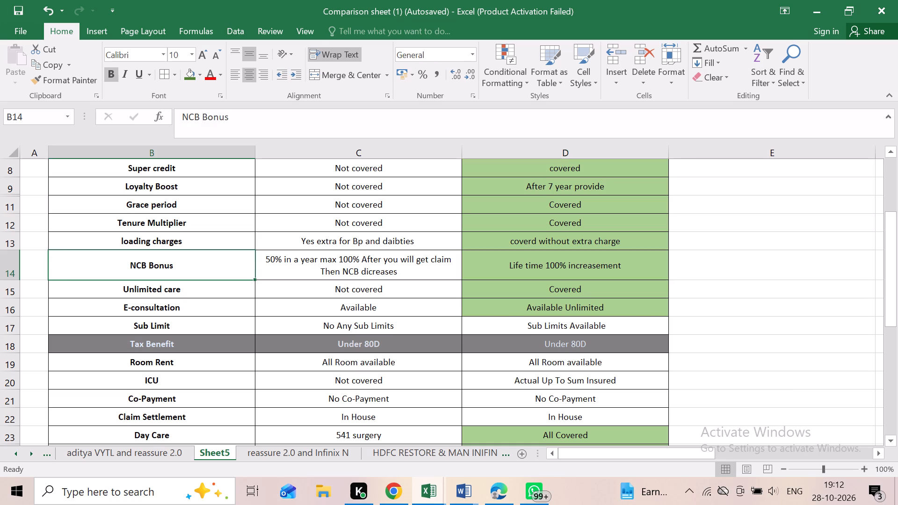
pyautogui.hotkey('shift', 'u')
pyautogui.press('BackSpace')
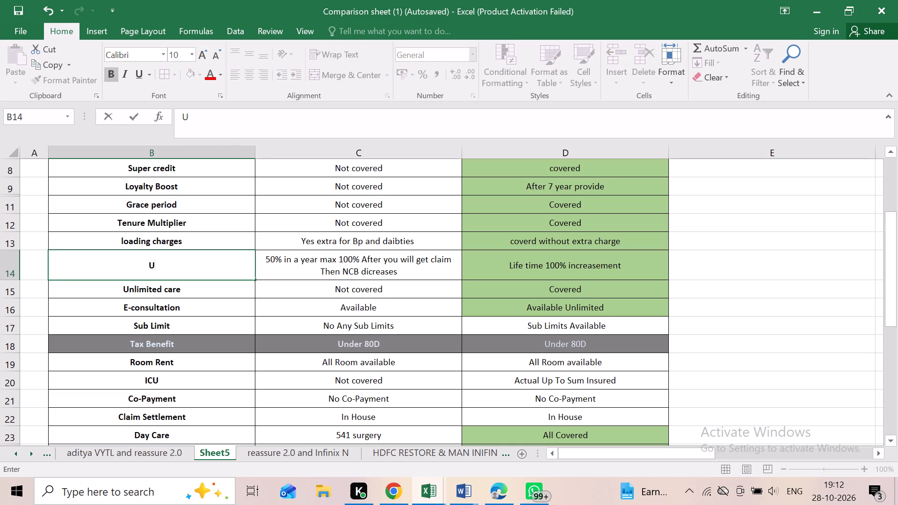
pyautogui.press('BackSpace')
pyautogui.write('Super credit')
pyautogui.press('space')
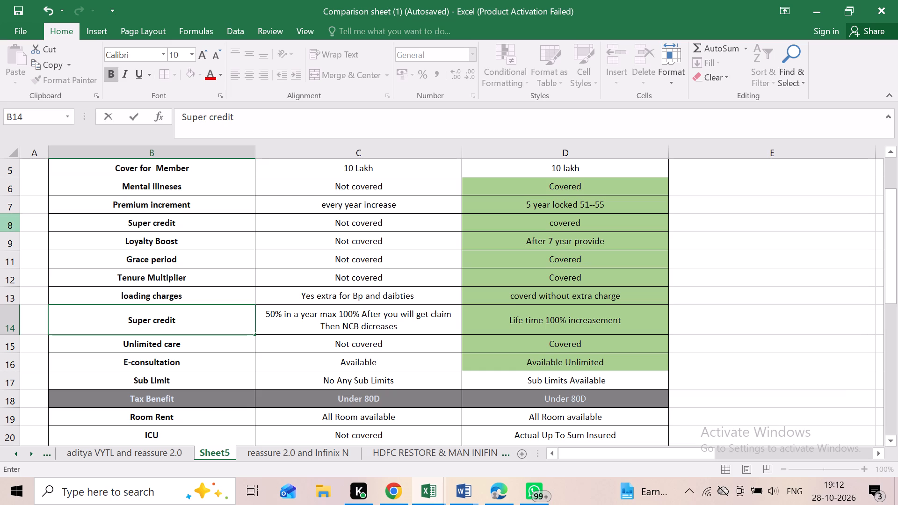
# Delete the original Super credit row (row 8) below Premium increment.
pyautogui.click(14, 221)
pyautogui.rightClick(14, 221)
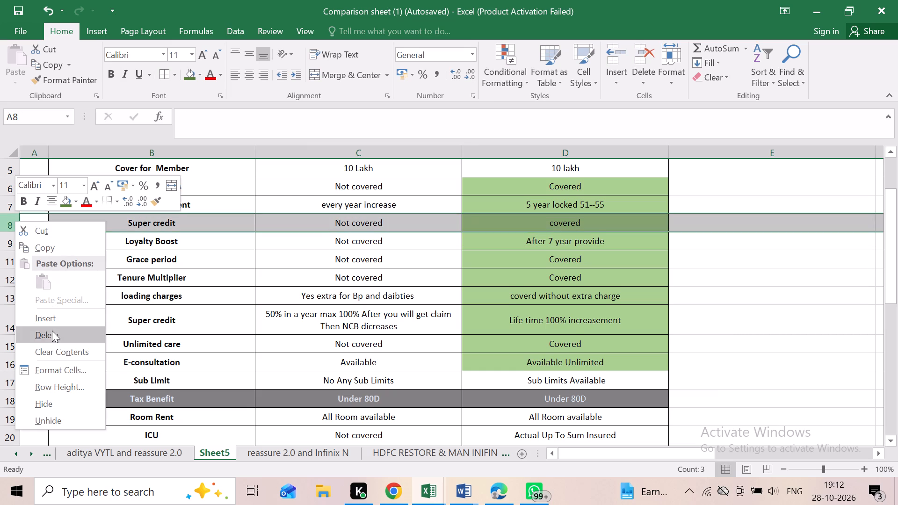
pyautogui.click(52, 331)
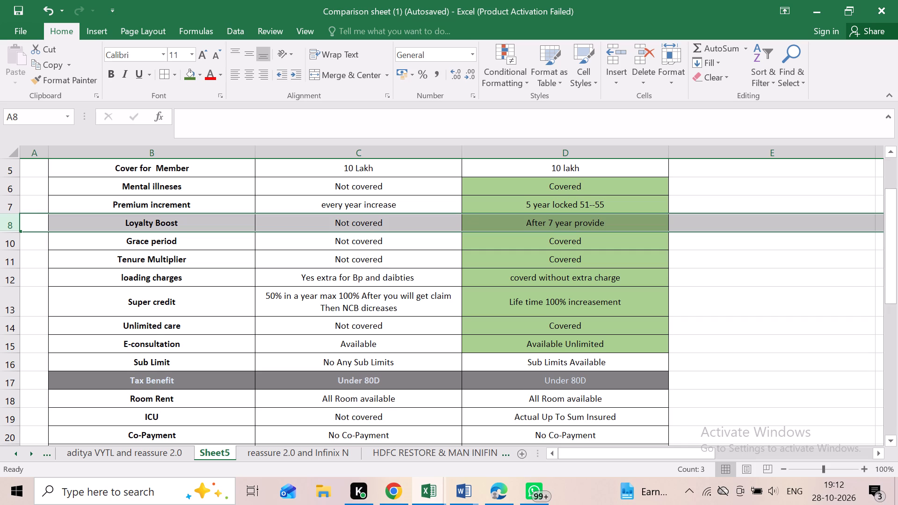
# Copy Care supreme's Super credit entry into the Active one VYTL cell of the same row, replacing its text.
pyautogui.click(367, 304)
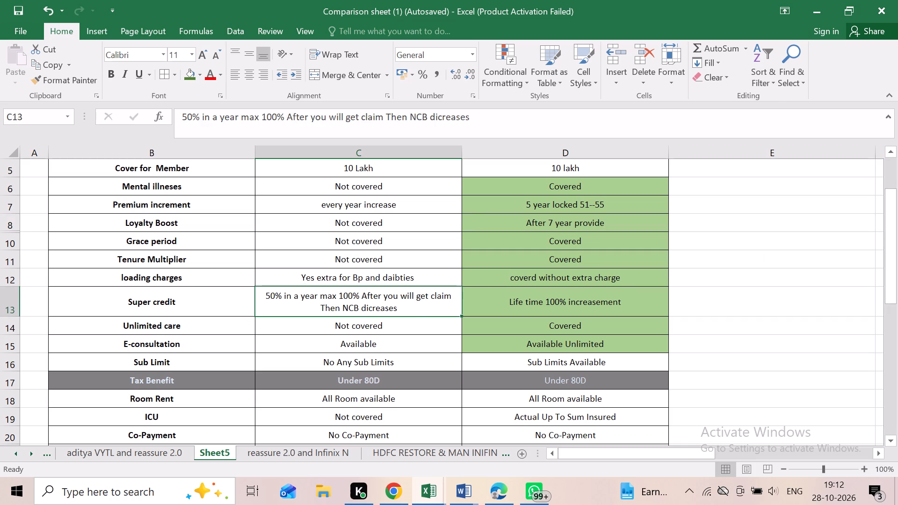
pyautogui.click(550, 296)
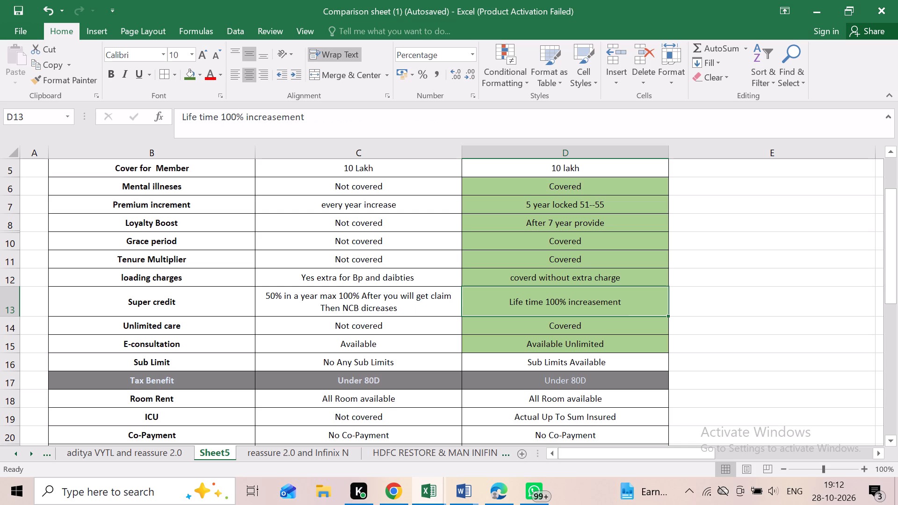
pyautogui.click(367, 310)
pyautogui.hotkey('ctrl', 'c')
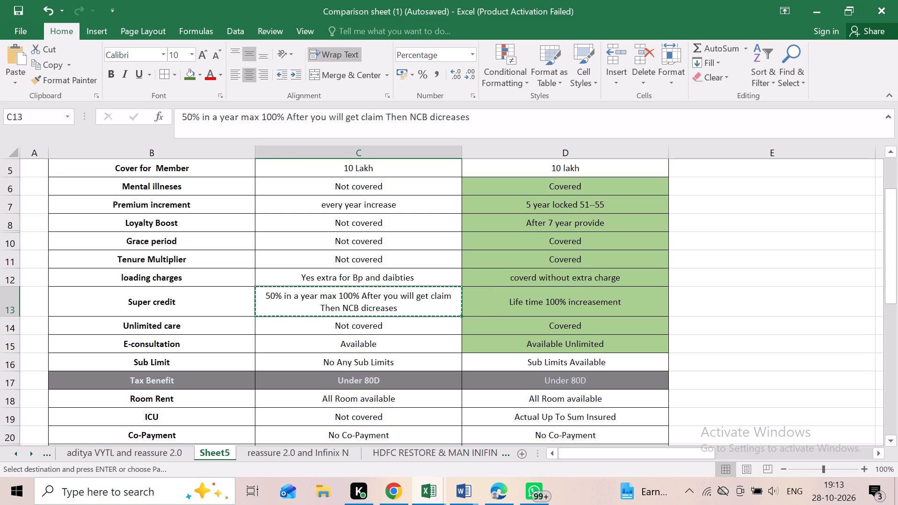
pyautogui.click(494, 299)
pyautogui.hotkey('ctrl', 'v')
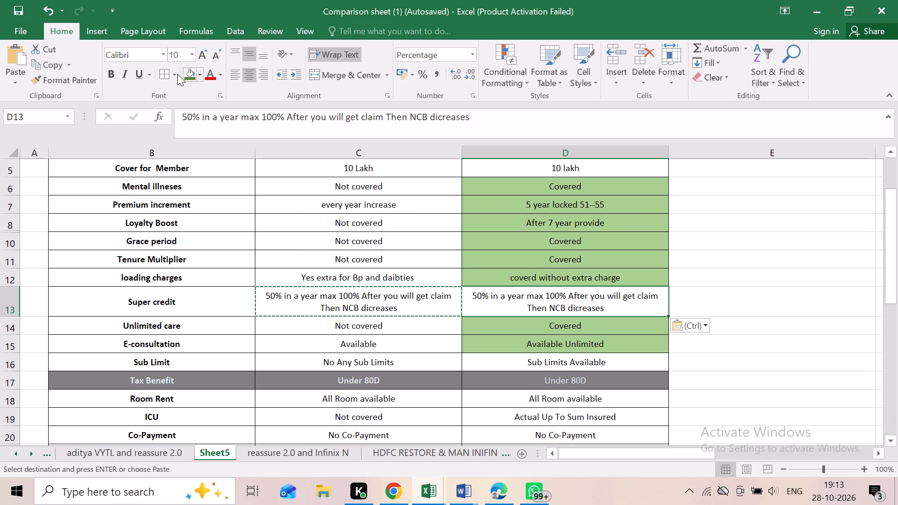
# Fill Active one VYTL's Super credit cell with the light green used in the rest of its column.
pyautogui.click(203, 76)
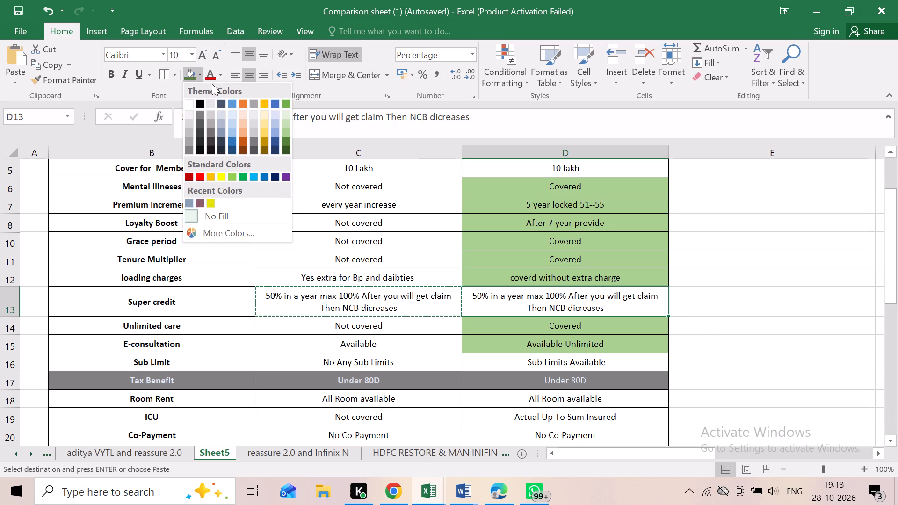
pyautogui.click(284, 131)
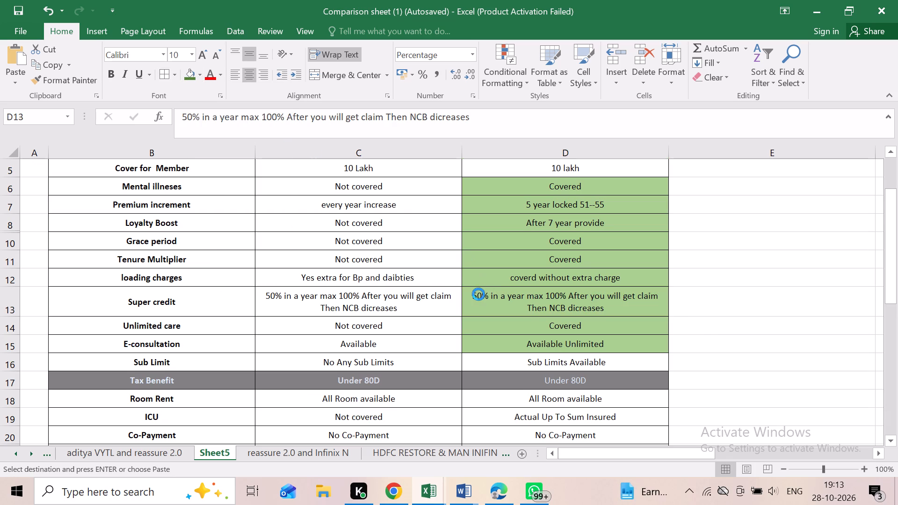
# Change the amounts in Active one VYTL's Super credit entry to 100% in a year and max 3 CR.
pyautogui.doubleClick(478, 294)
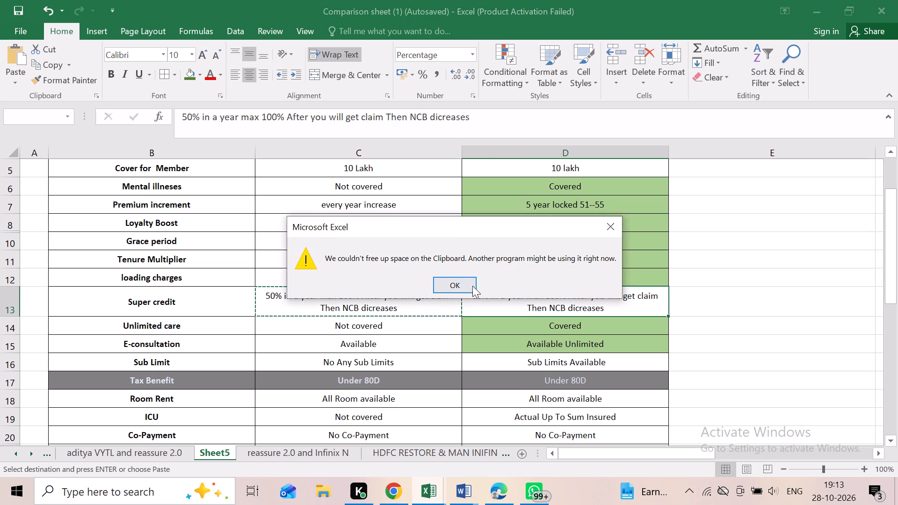
pyautogui.click(608, 224)
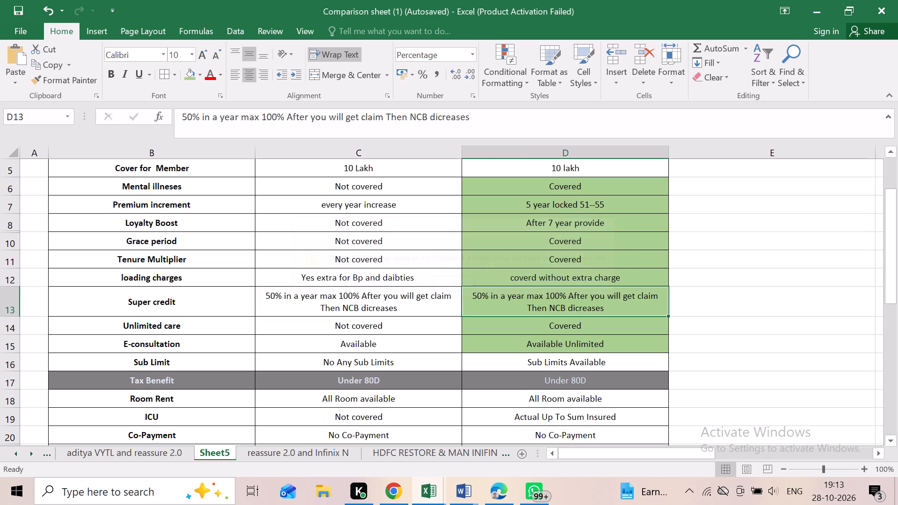
pyautogui.doubleClick(479, 297)
pyautogui.press('BackSpace')
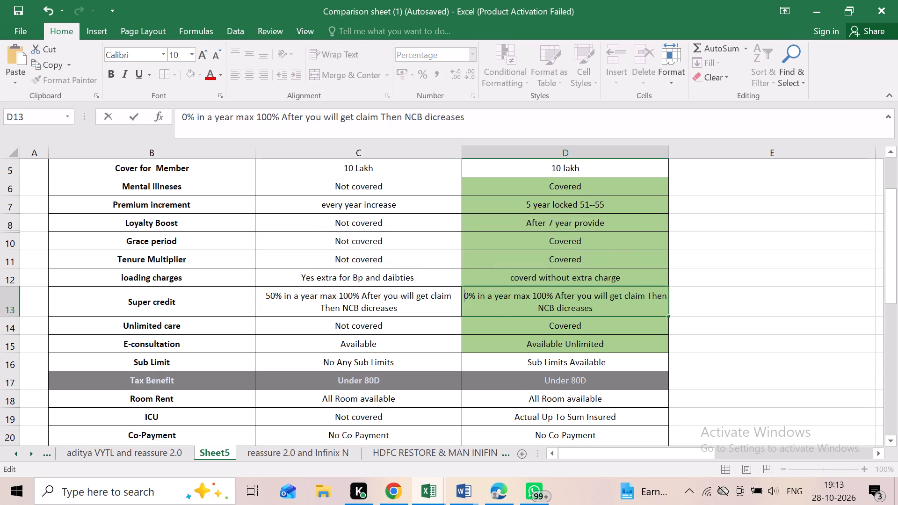
pyautogui.write('10')
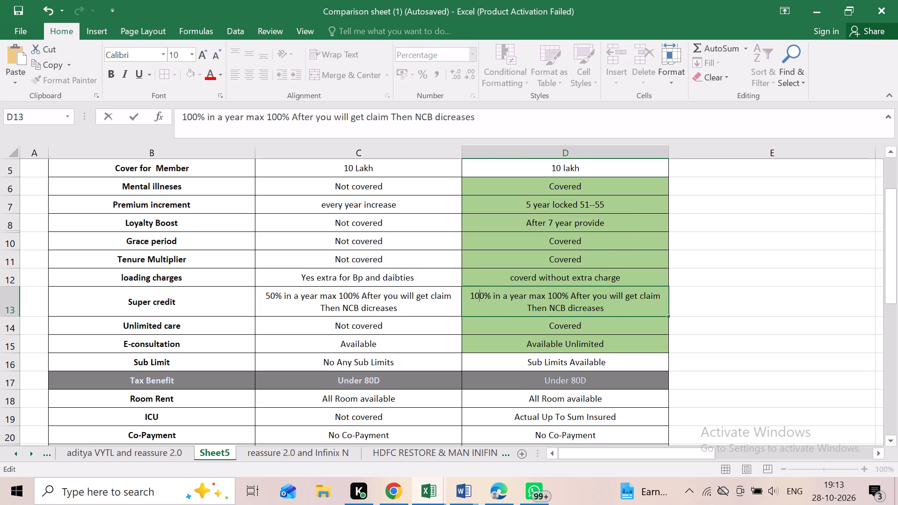
pyautogui.click(552, 295)
pyautogui.press('Delete')
pyautogui.press('Delete')
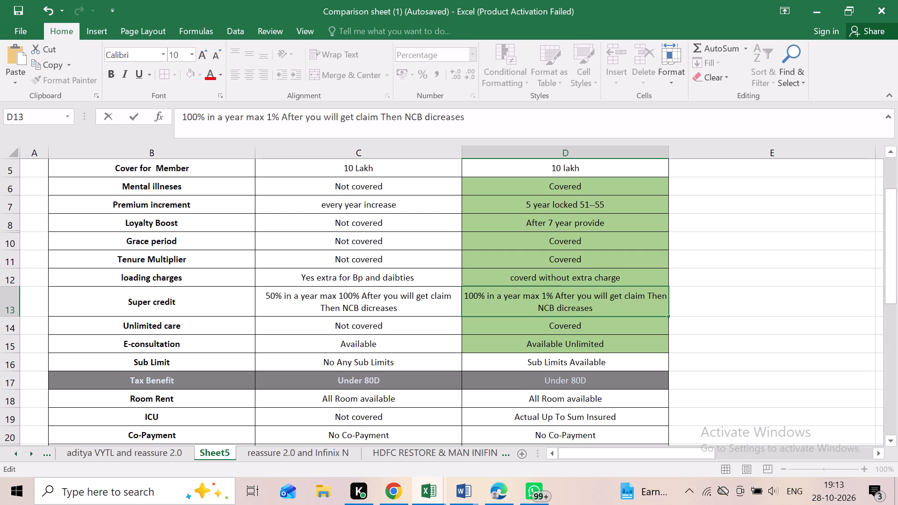
pyautogui.press('BackSpace')
pyautogui.press('Delete')
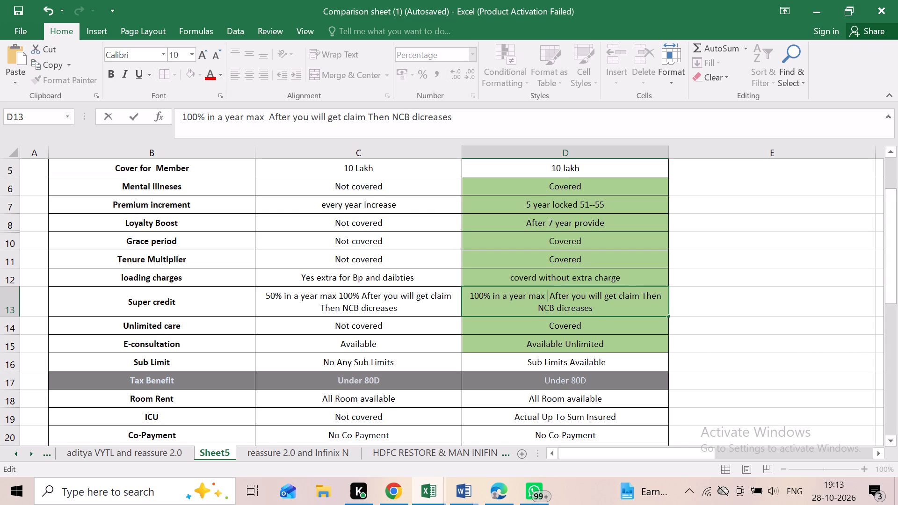
pyautogui.press('3')
pyautogui.press('space')
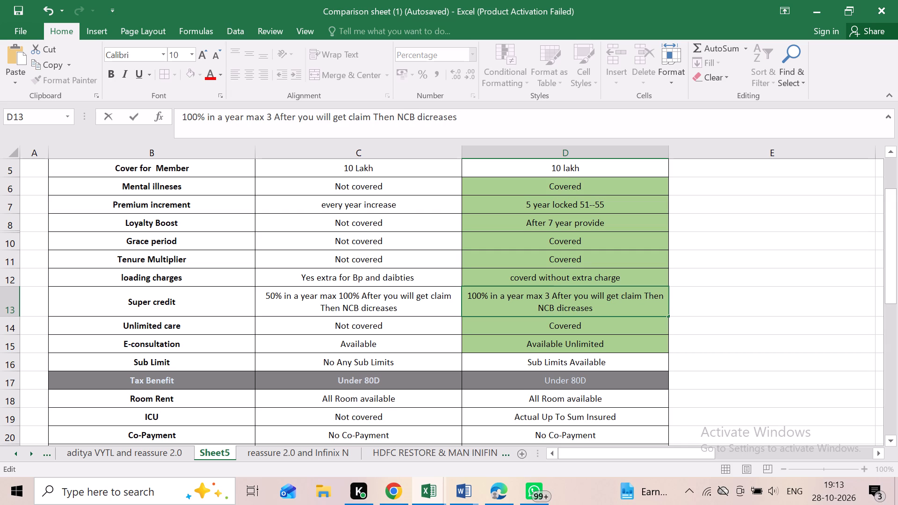
pyautogui.write('CR')
pyautogui.click(587, 308)
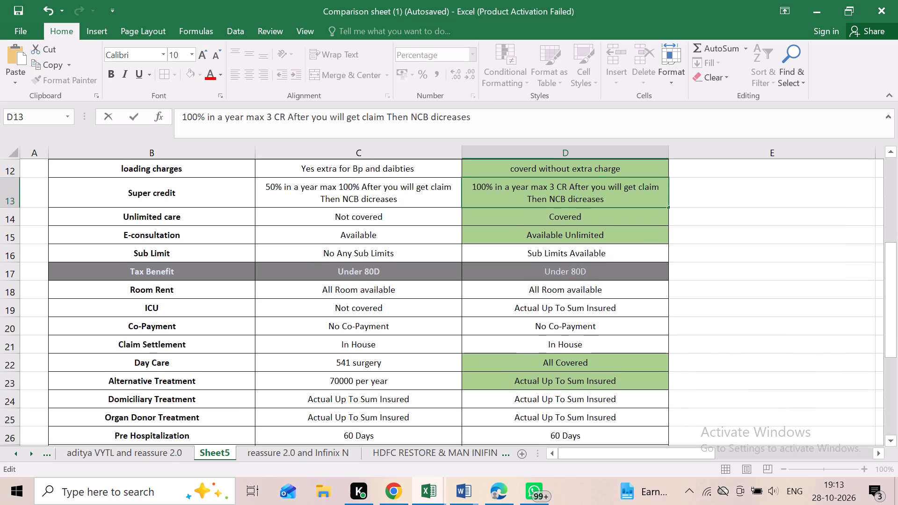
pyautogui.click(330, 299)
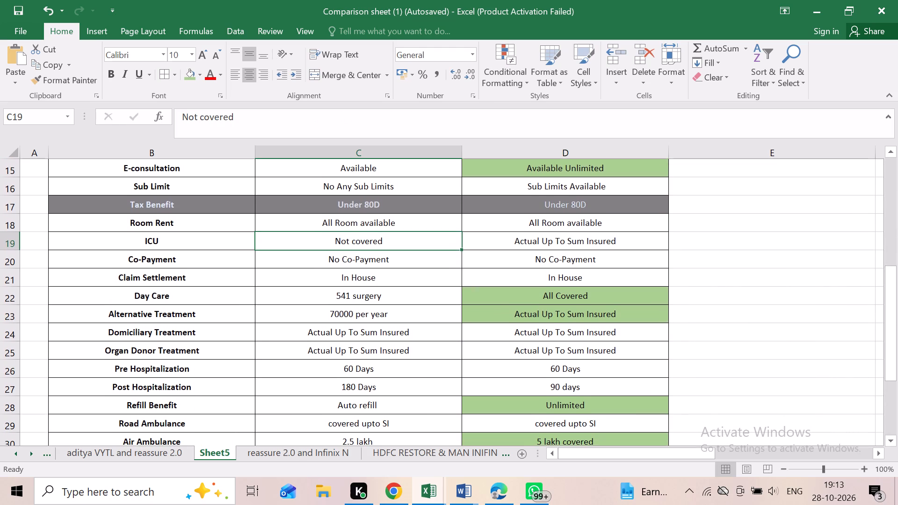
# Set Active one VYTL's Pre Hospitalization entry to 90 days.
pyautogui.click(346, 225)
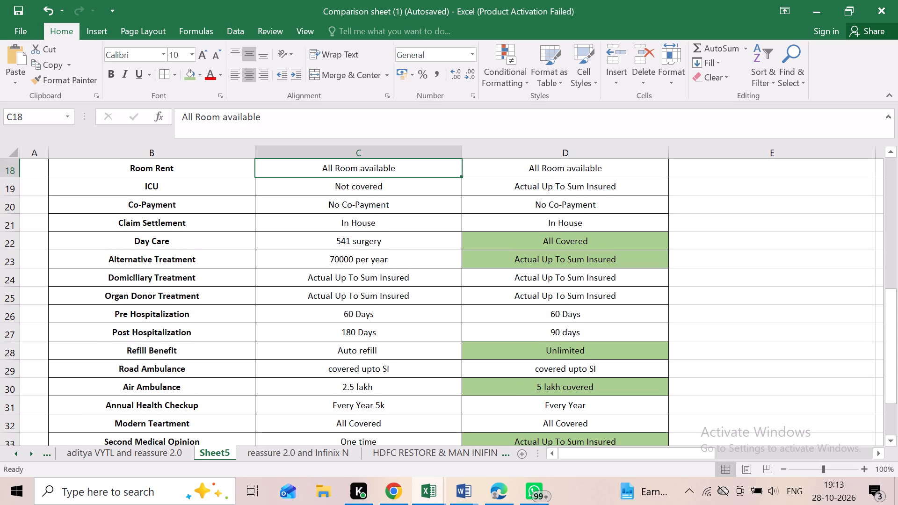
pyautogui.click(549, 315)
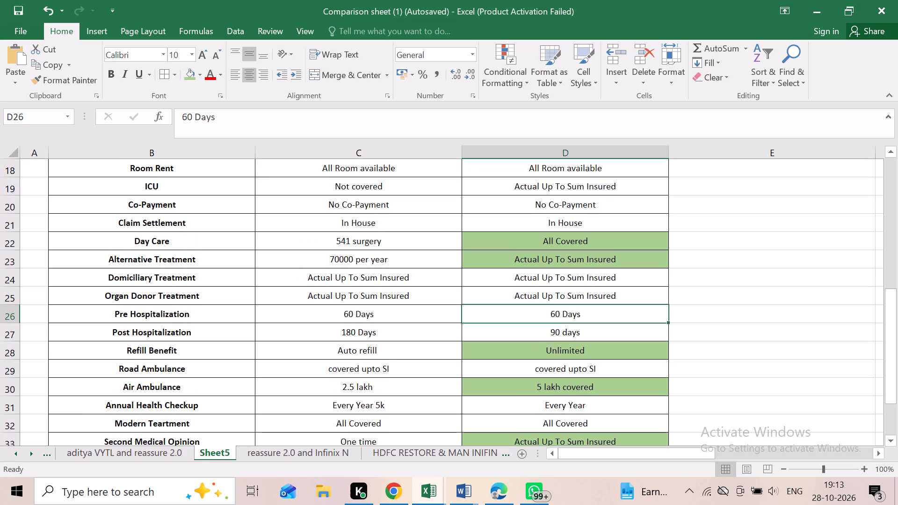
pyautogui.write('90')
pyautogui.press('space')
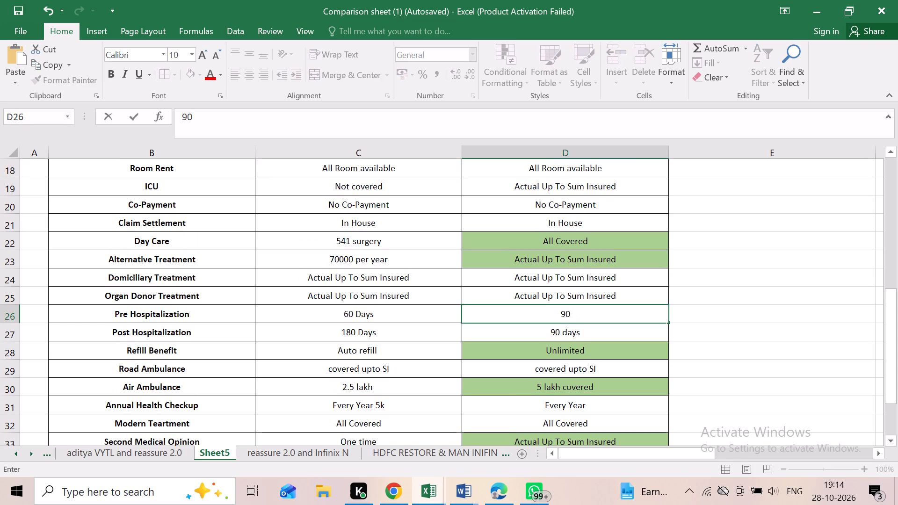
pyautogui.write('days')
pyautogui.press('space')
# Set Active one VYTL's Post Hospitalization entry to 180 days.
pyautogui.click(553, 337)
pyautogui.write('180')
pyautogui.press('space')
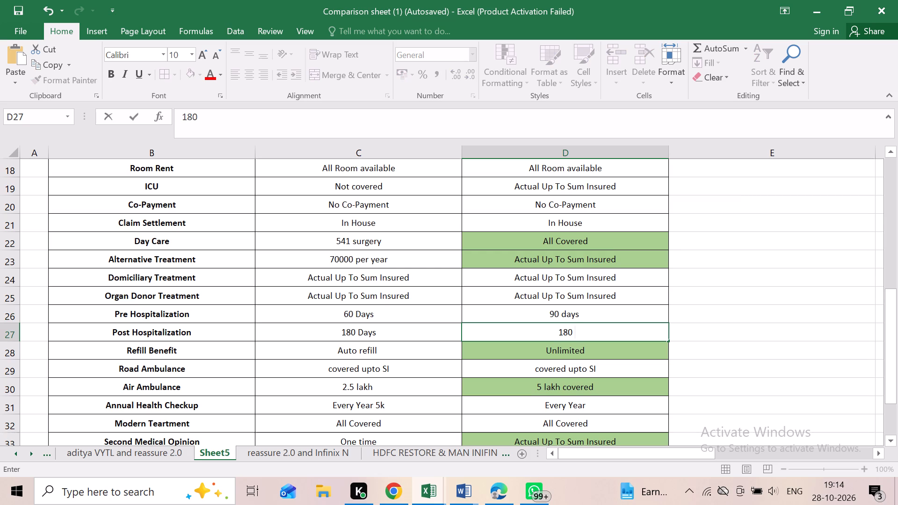
pyautogui.write('days')
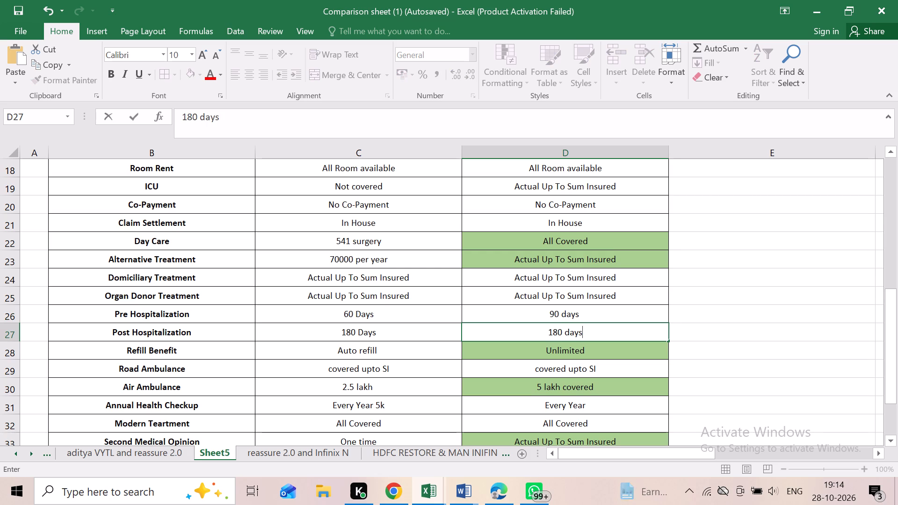
pyautogui.click(683, 361)
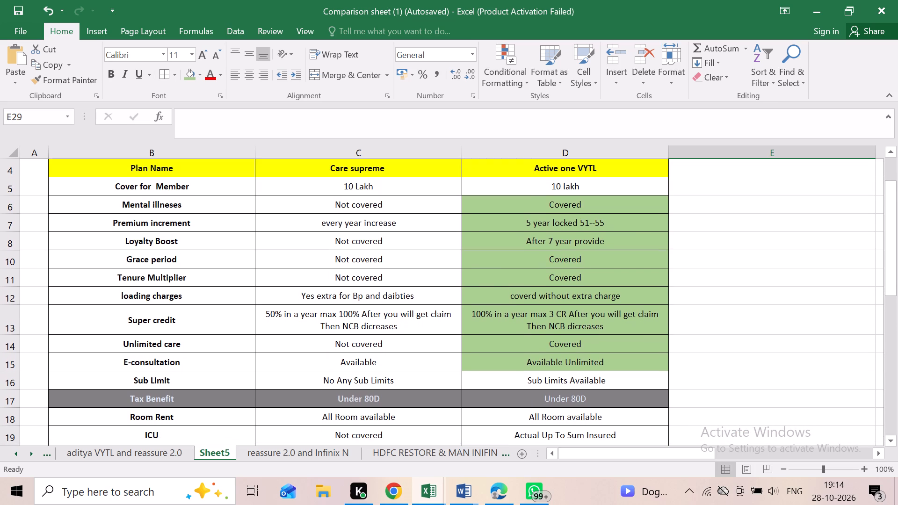
# Insert a blank row between the Grace period and Tenure Multiplier rows.
pyautogui.click(138, 280)
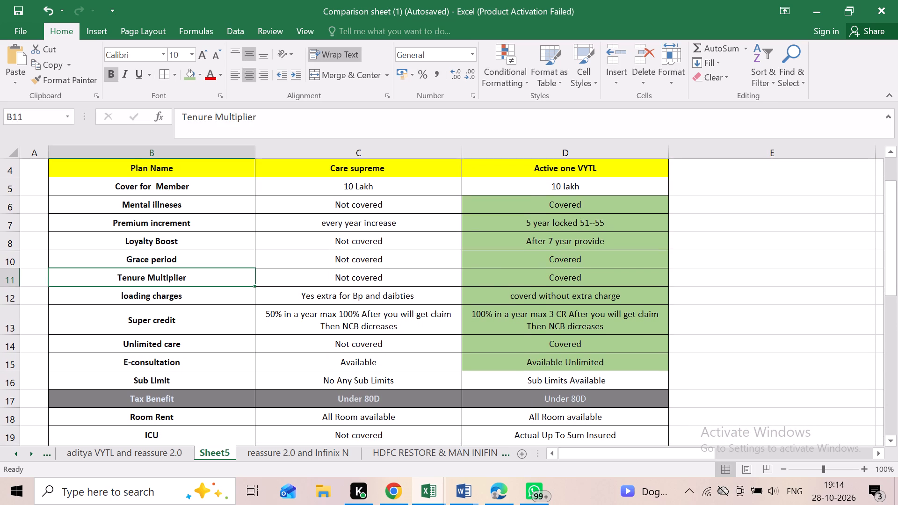
pyautogui.click(12, 278)
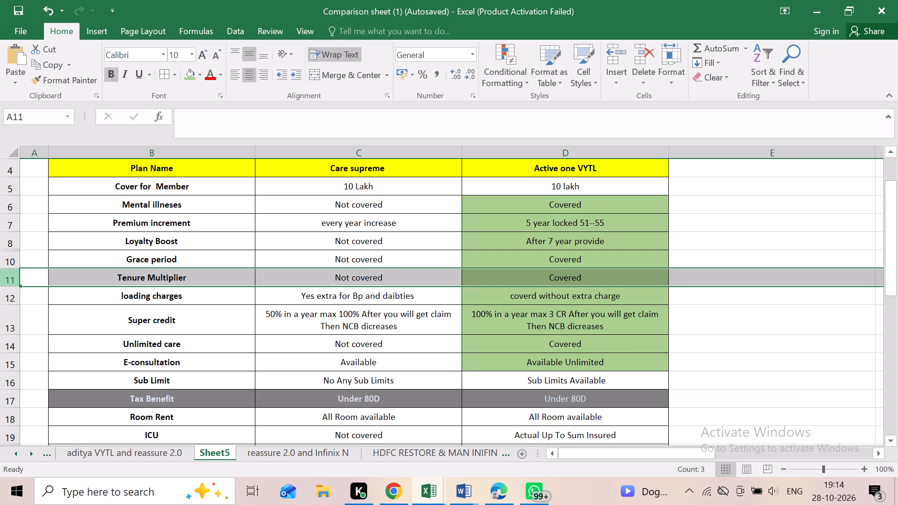
pyautogui.click(9, 250)
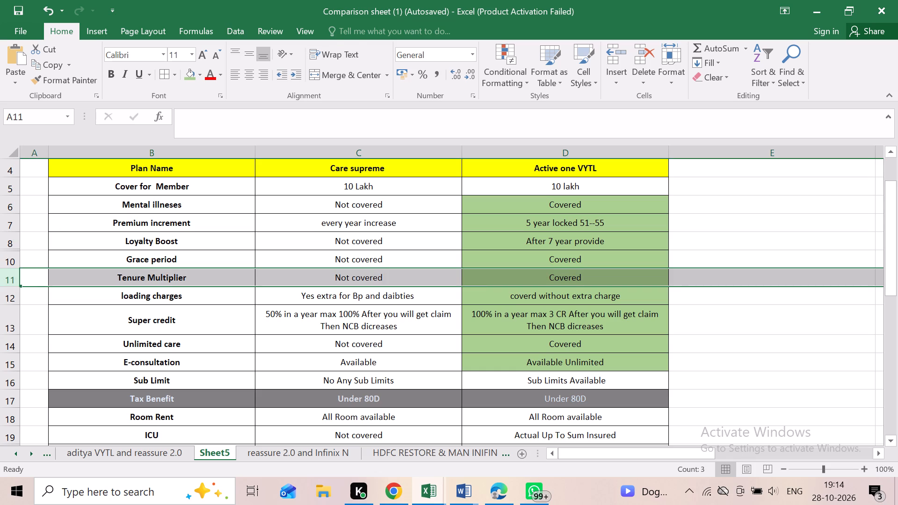
pyautogui.click(11, 281)
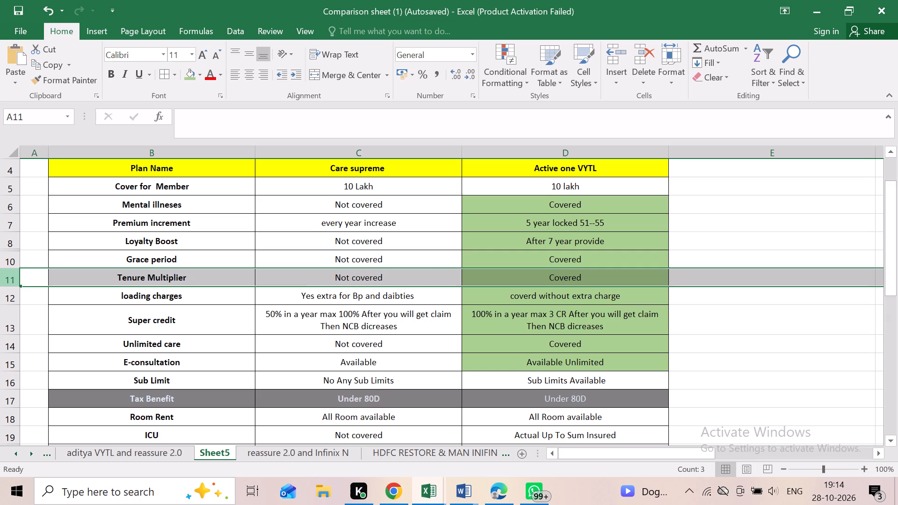
pyautogui.rightClick(11, 281)
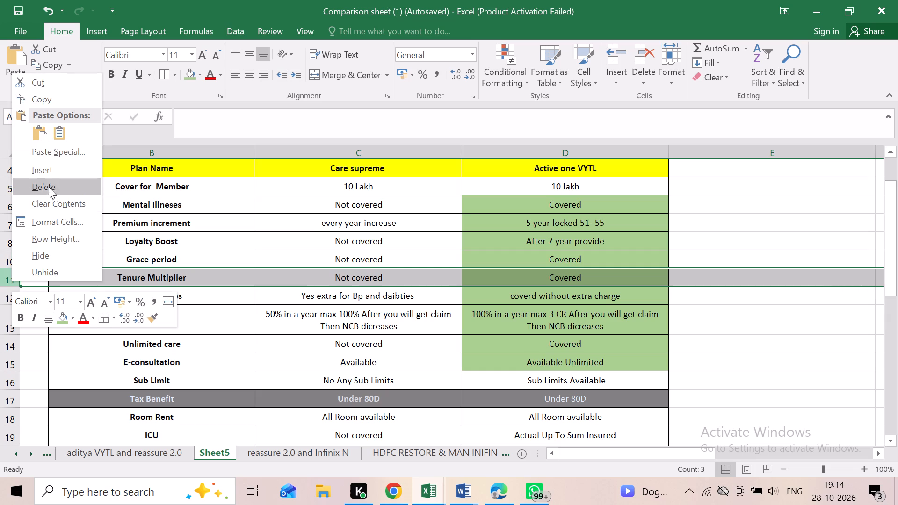
pyautogui.click(49, 173)
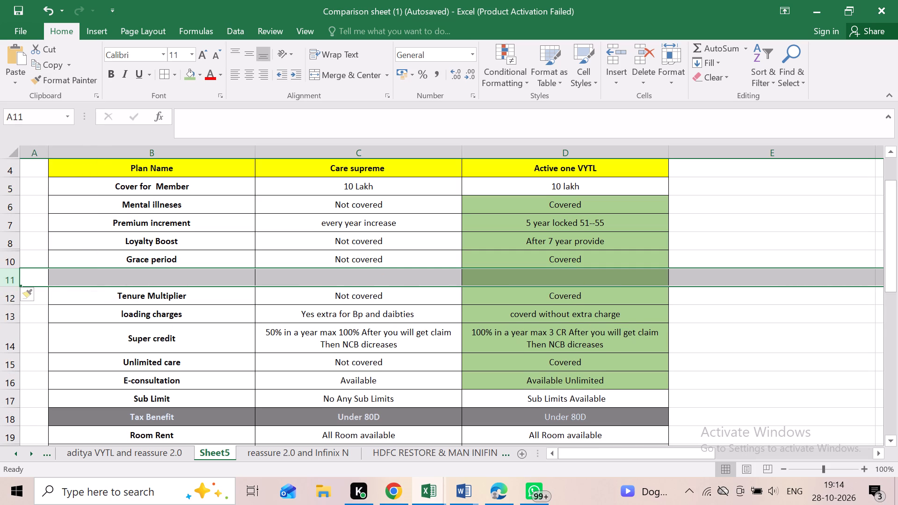
# Label the new blank row's feature as Consumable item.
pyautogui.click(154, 275)
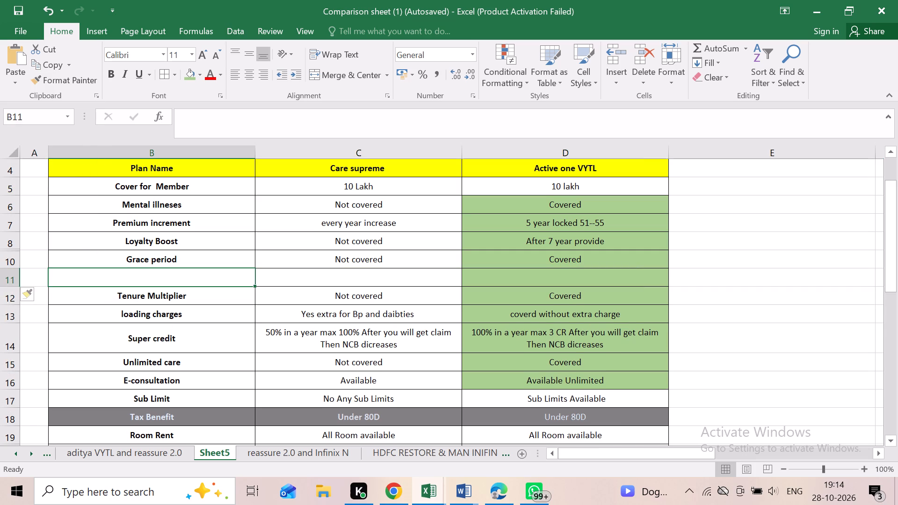
pyautogui.write('Con')
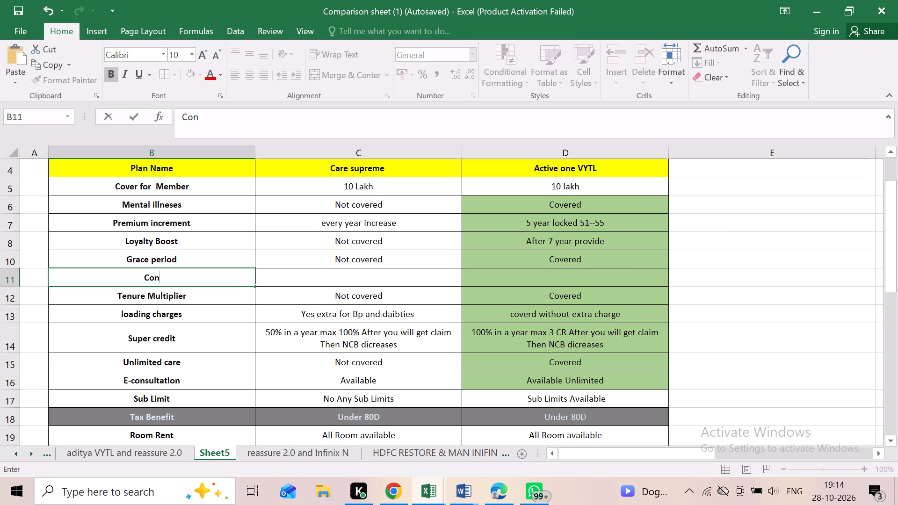
pyautogui.write('sumab')
pyautogui.write('le item')
# Copy Care supreme's Not covered entry from the Grace period row into its Consumable item cell.
pyautogui.click(353, 256)
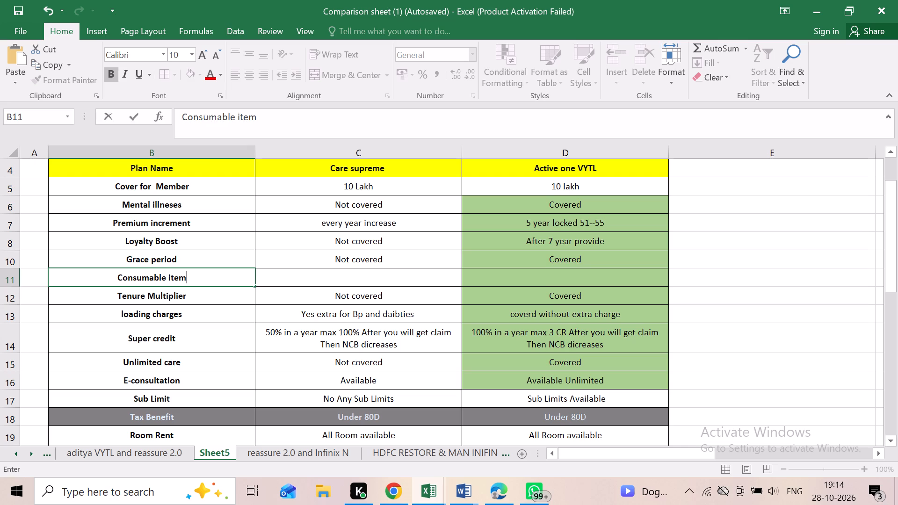